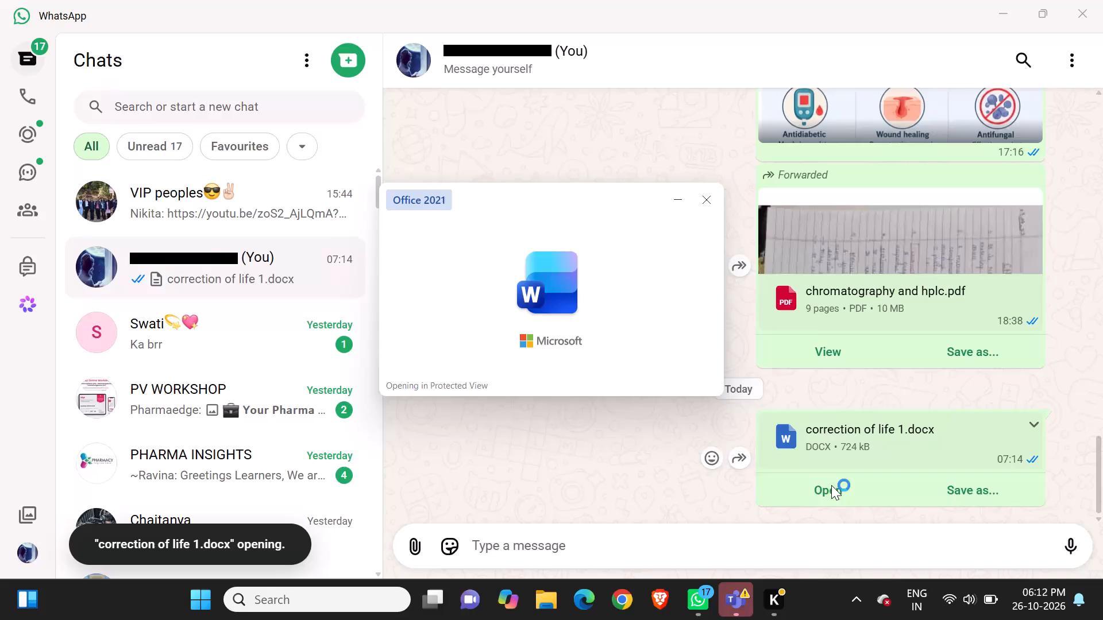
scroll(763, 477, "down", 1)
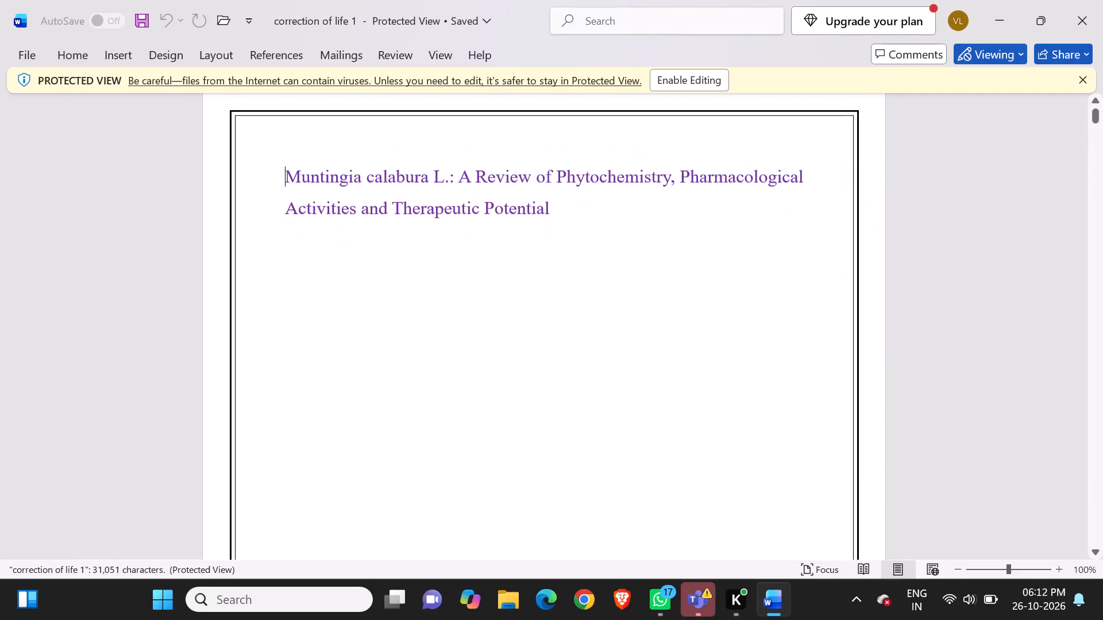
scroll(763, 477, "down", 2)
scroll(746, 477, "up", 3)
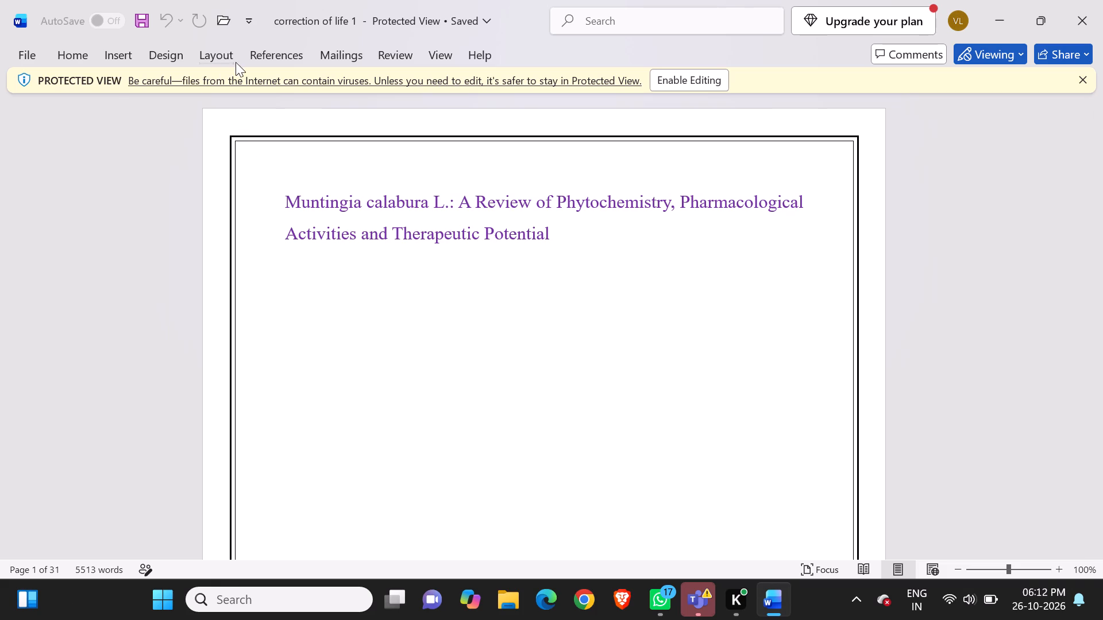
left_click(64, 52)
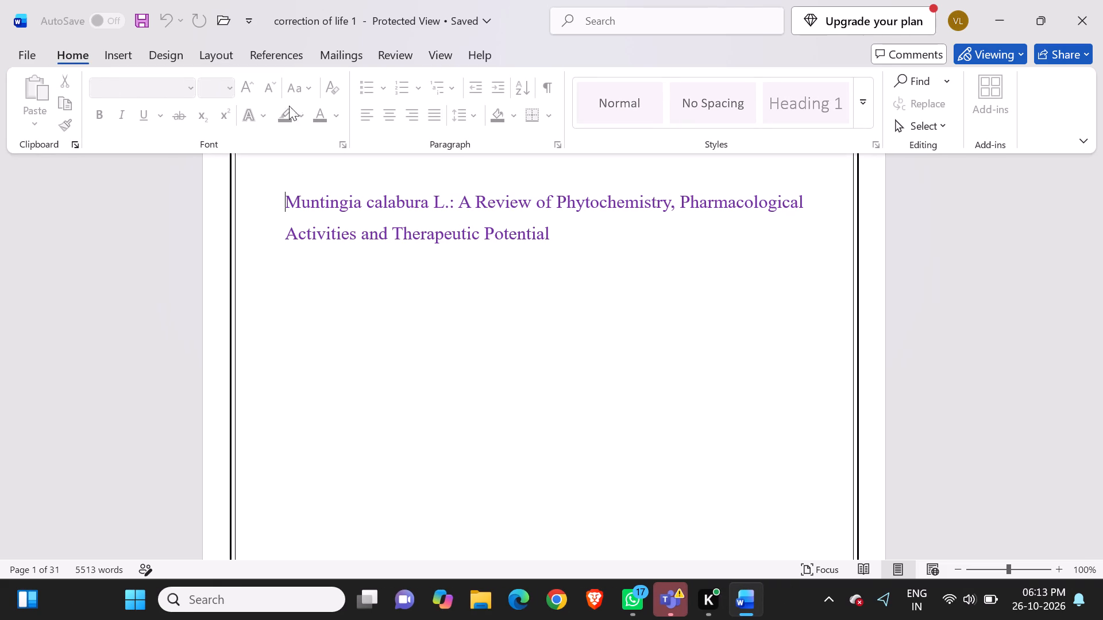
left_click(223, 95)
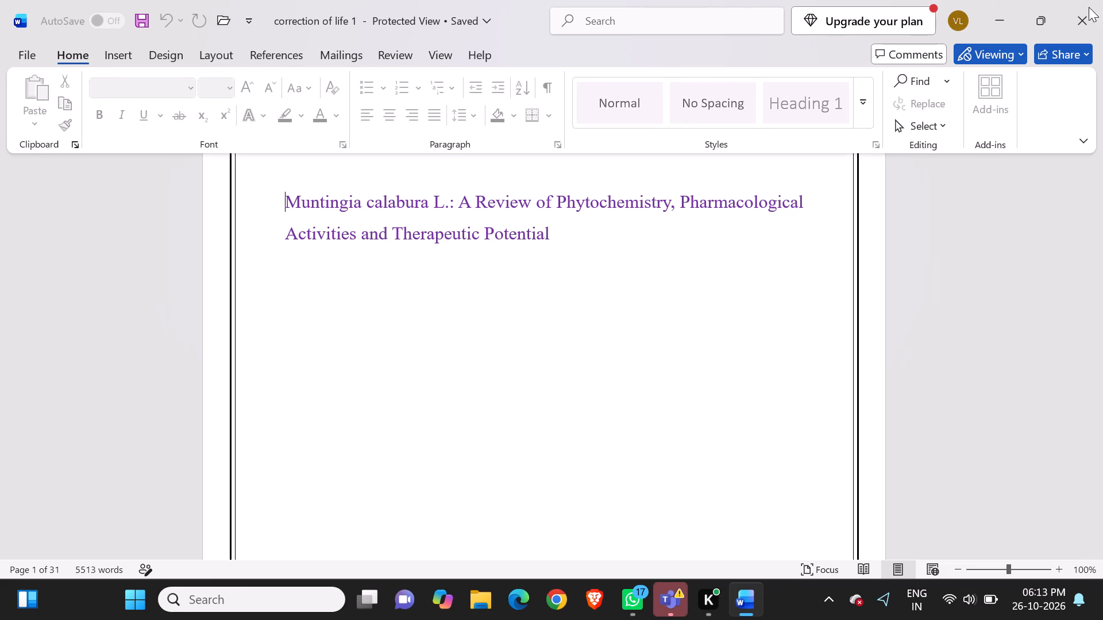
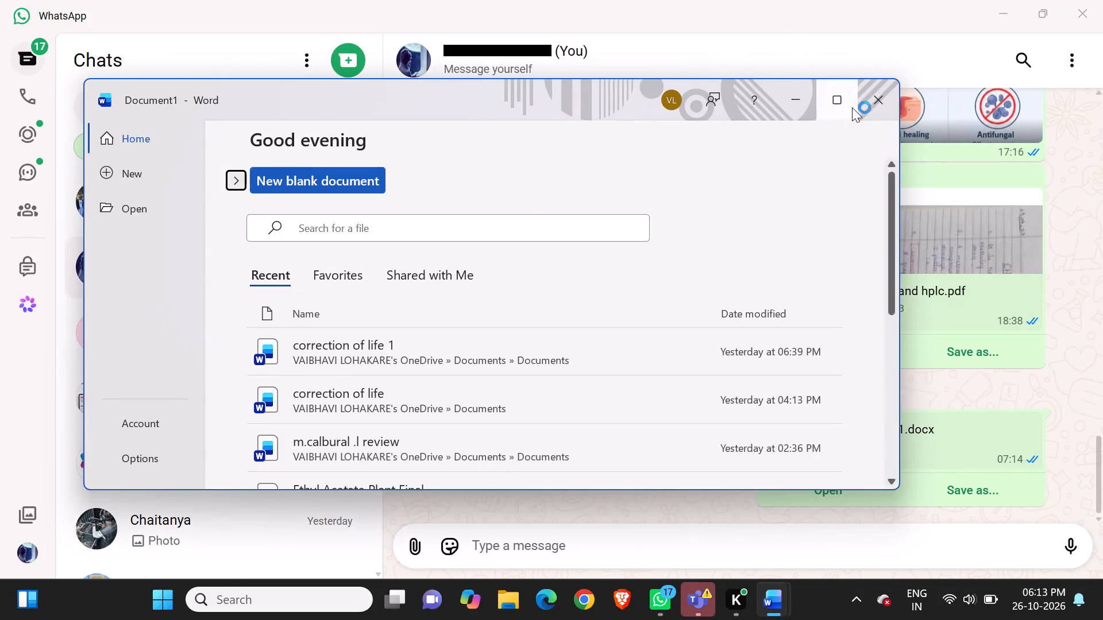
Open the recent document "correction of life 1" in a maximized window.
left_click(830, 119)
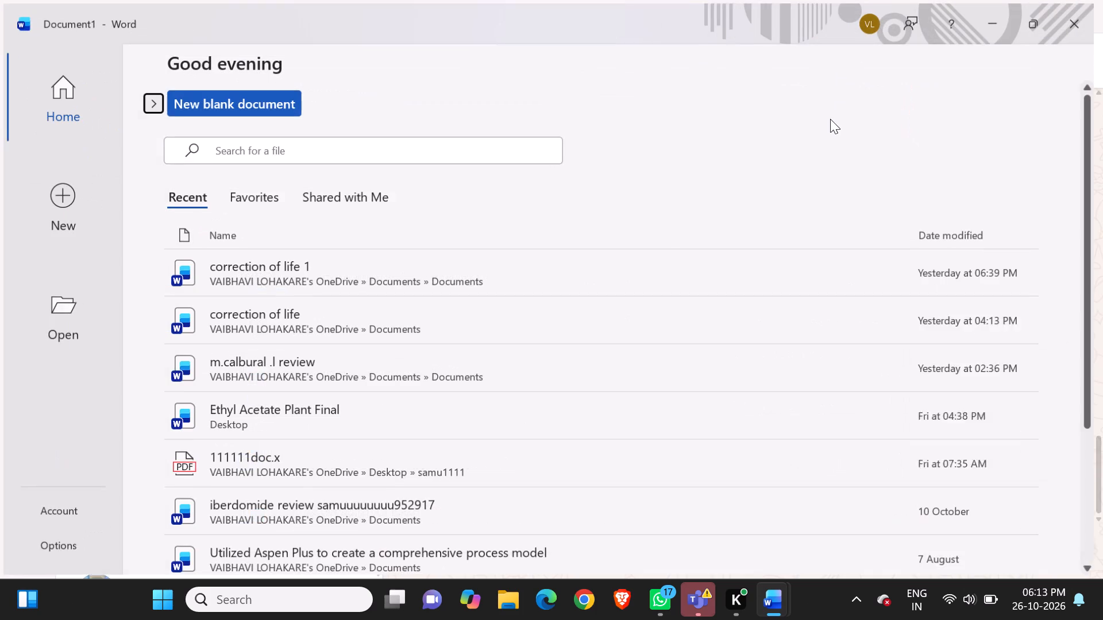
left_click(227, 265)
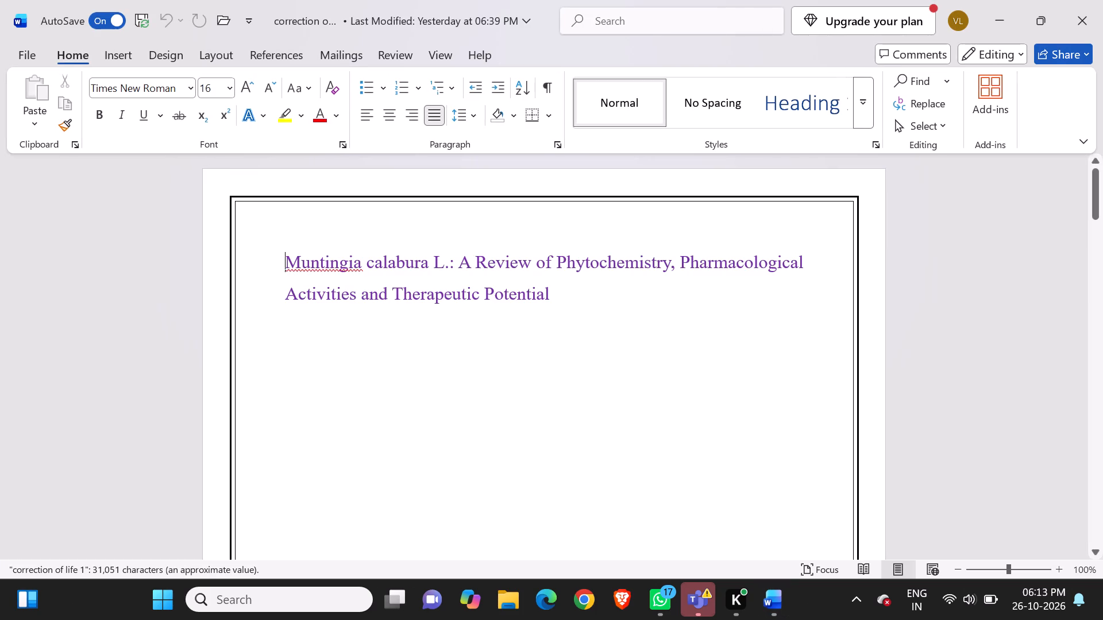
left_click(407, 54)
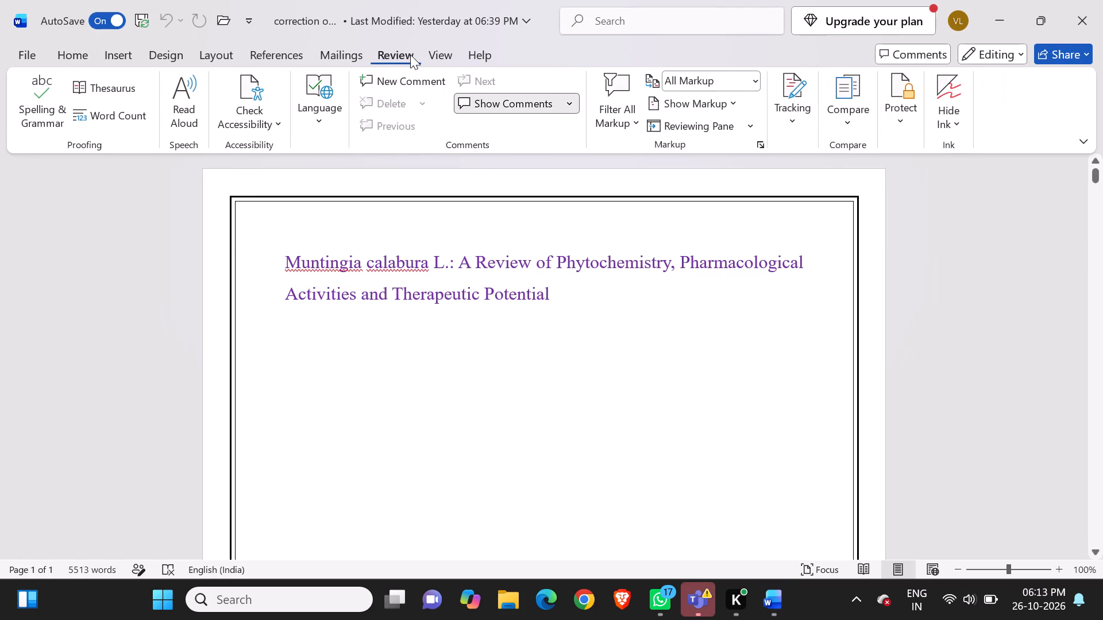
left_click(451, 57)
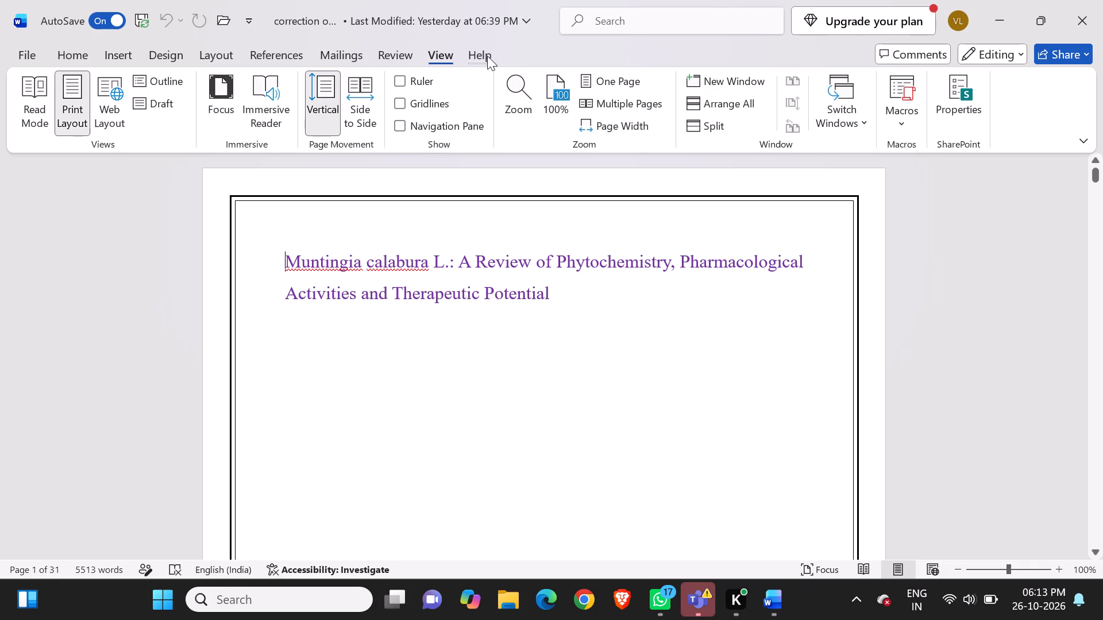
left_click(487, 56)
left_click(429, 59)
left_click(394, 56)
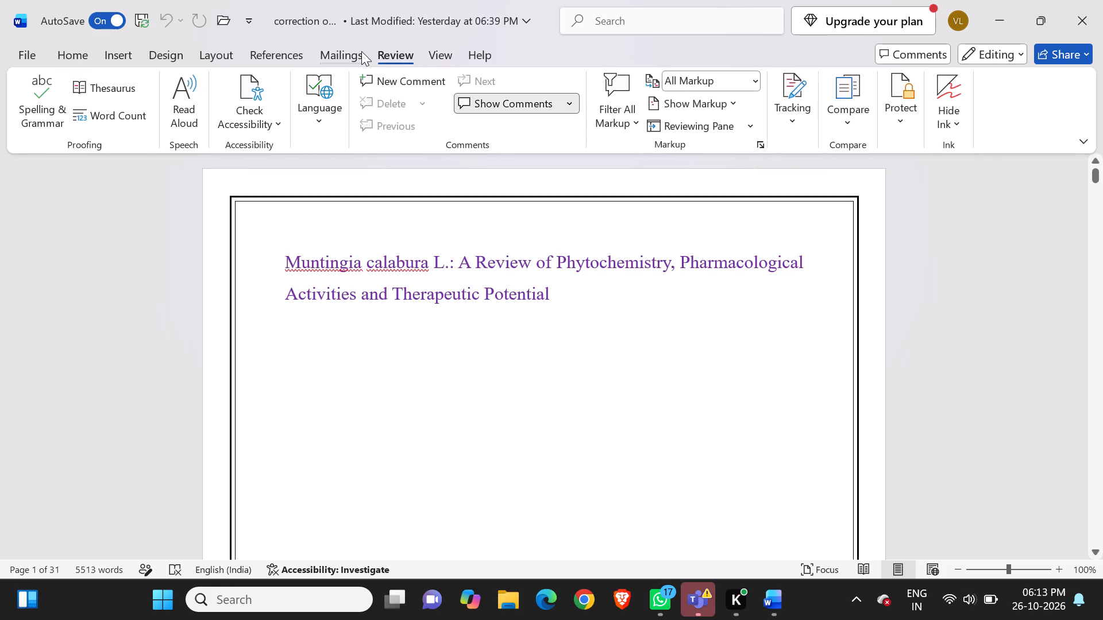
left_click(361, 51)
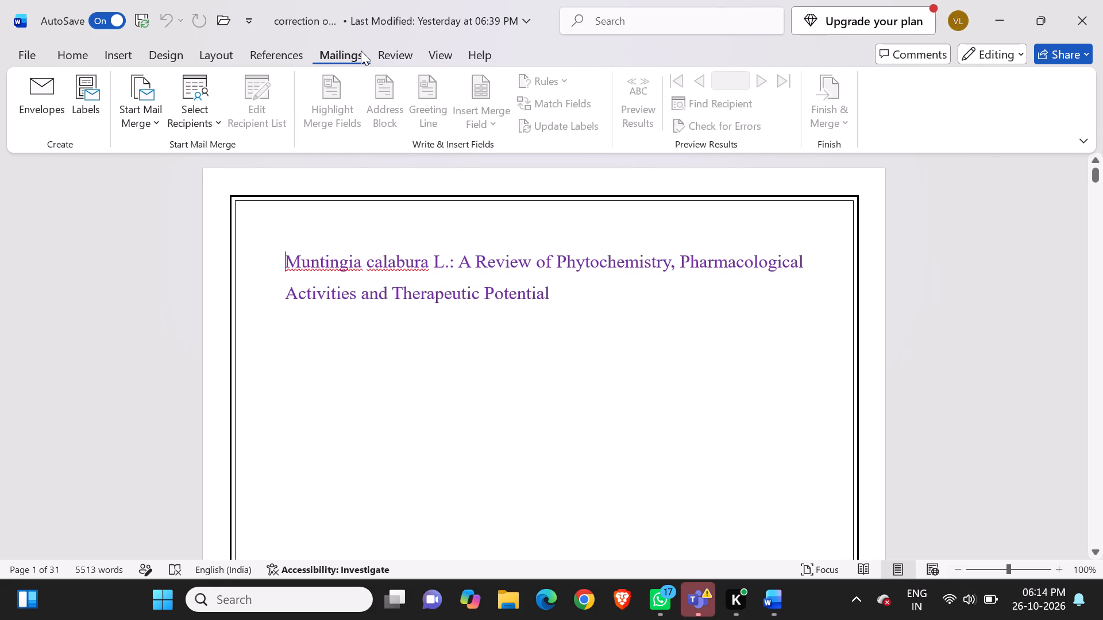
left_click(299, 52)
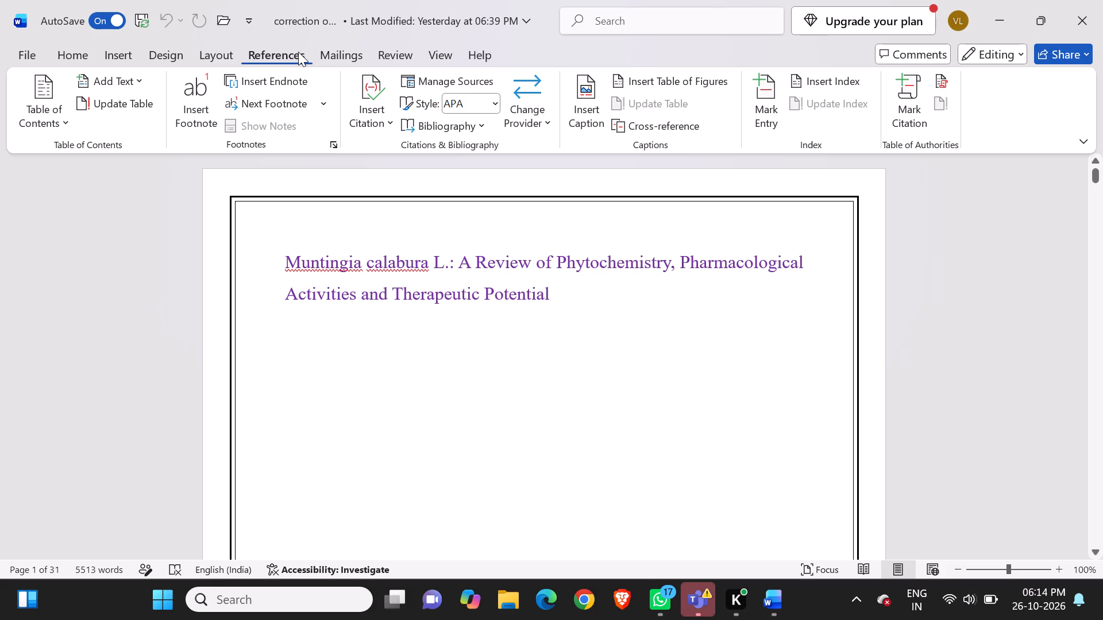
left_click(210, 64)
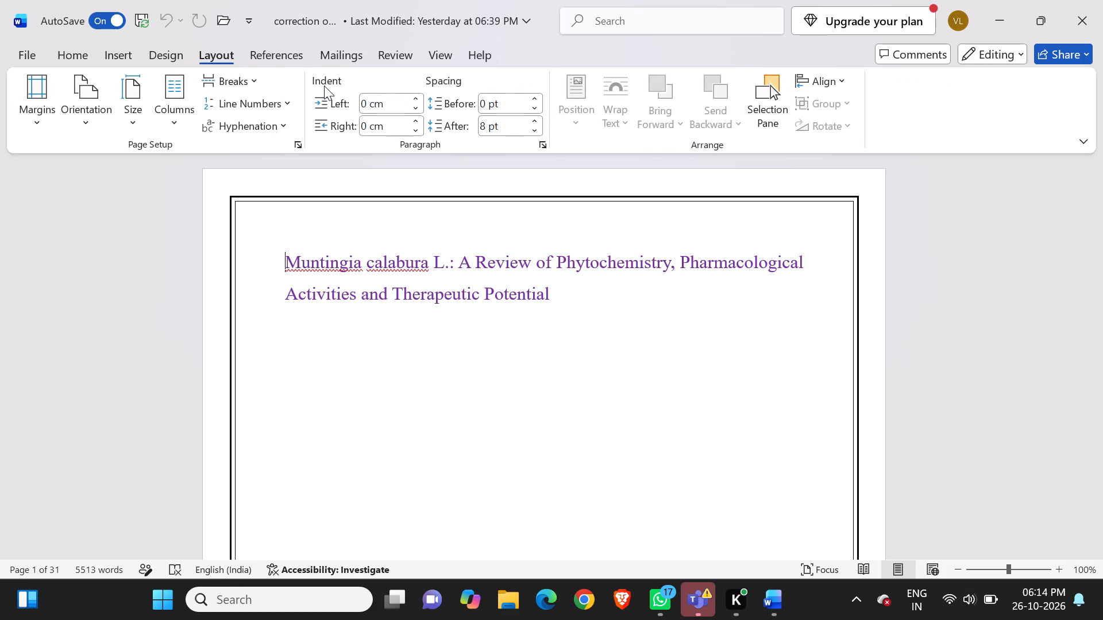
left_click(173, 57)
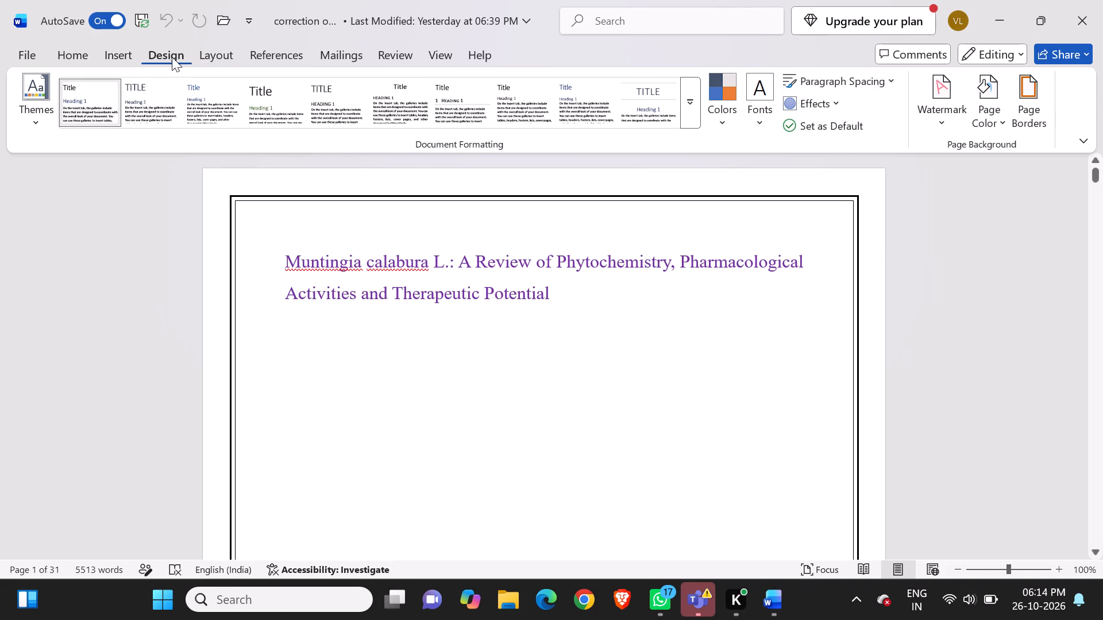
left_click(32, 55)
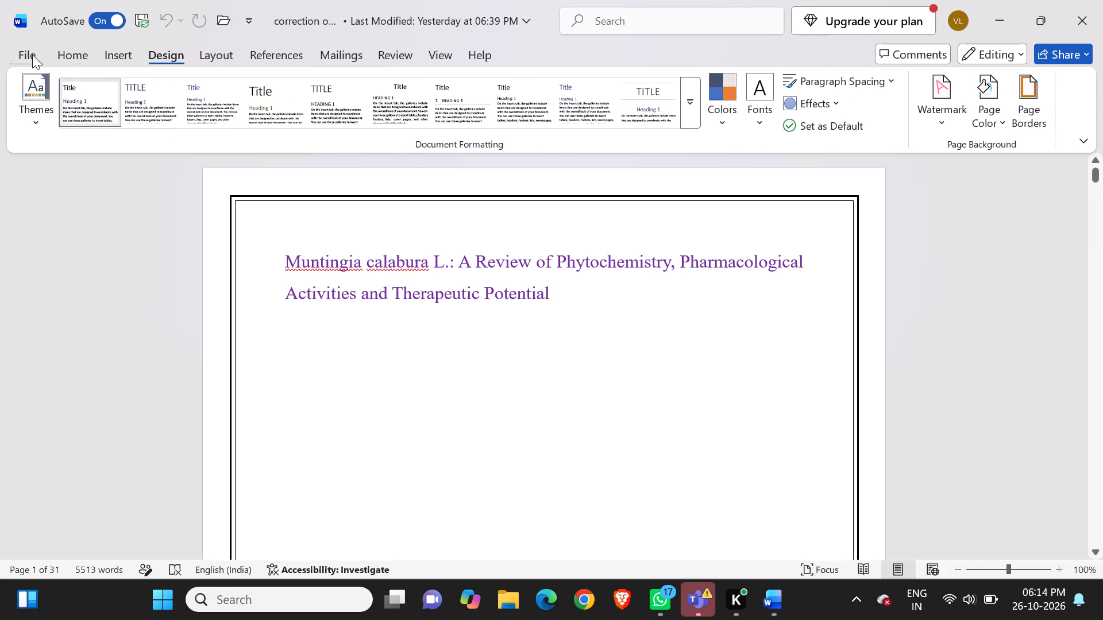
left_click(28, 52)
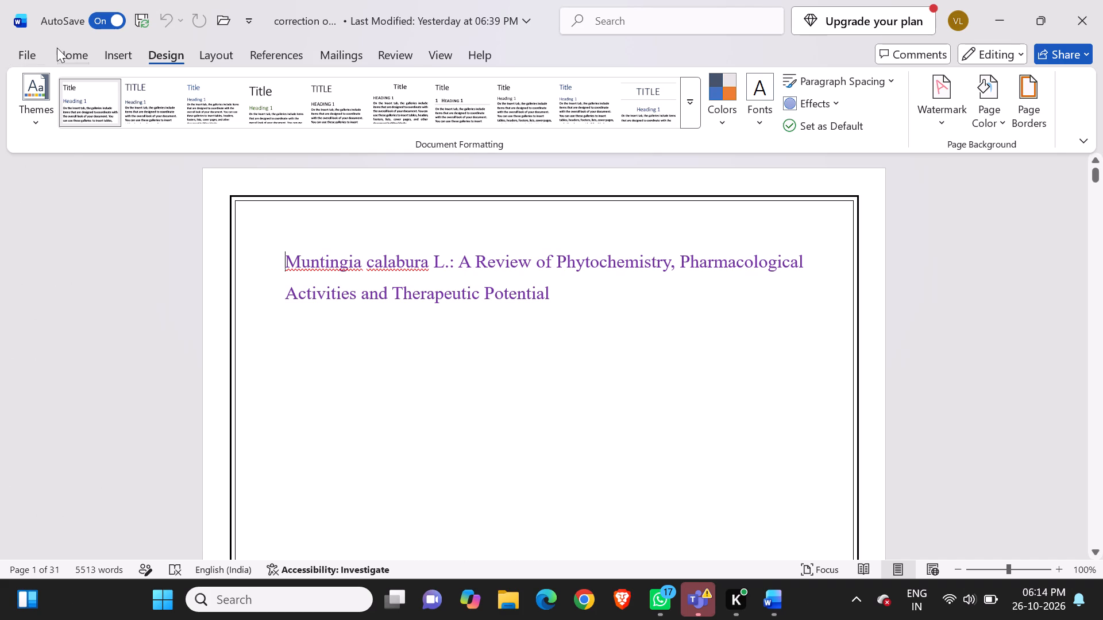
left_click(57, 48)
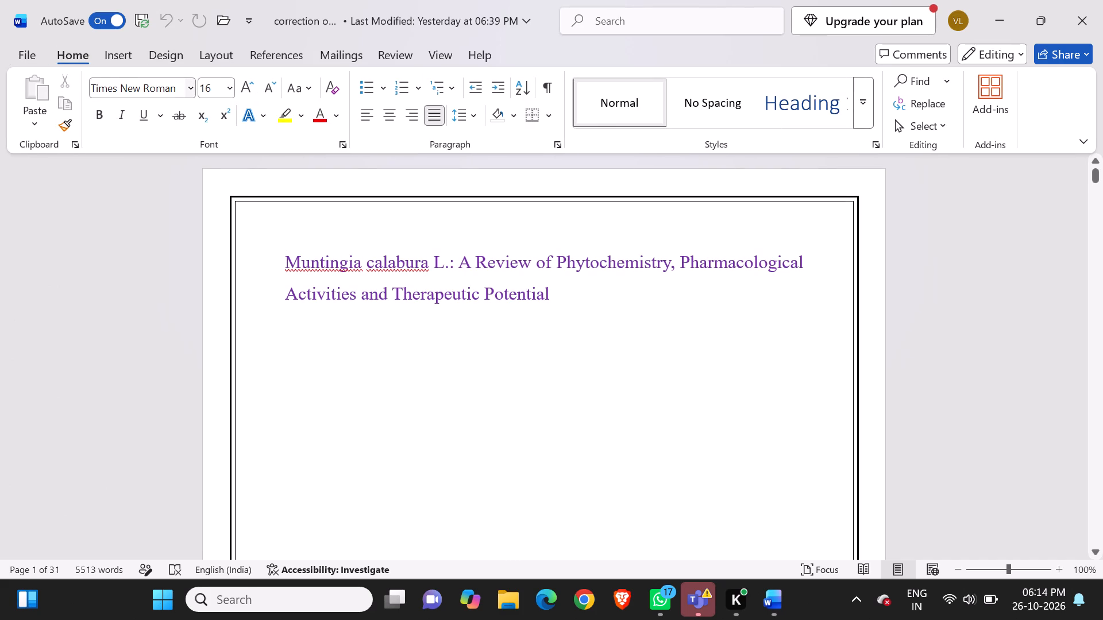
Insert a built-in Blank header on the document's pages.
left_click(108, 62)
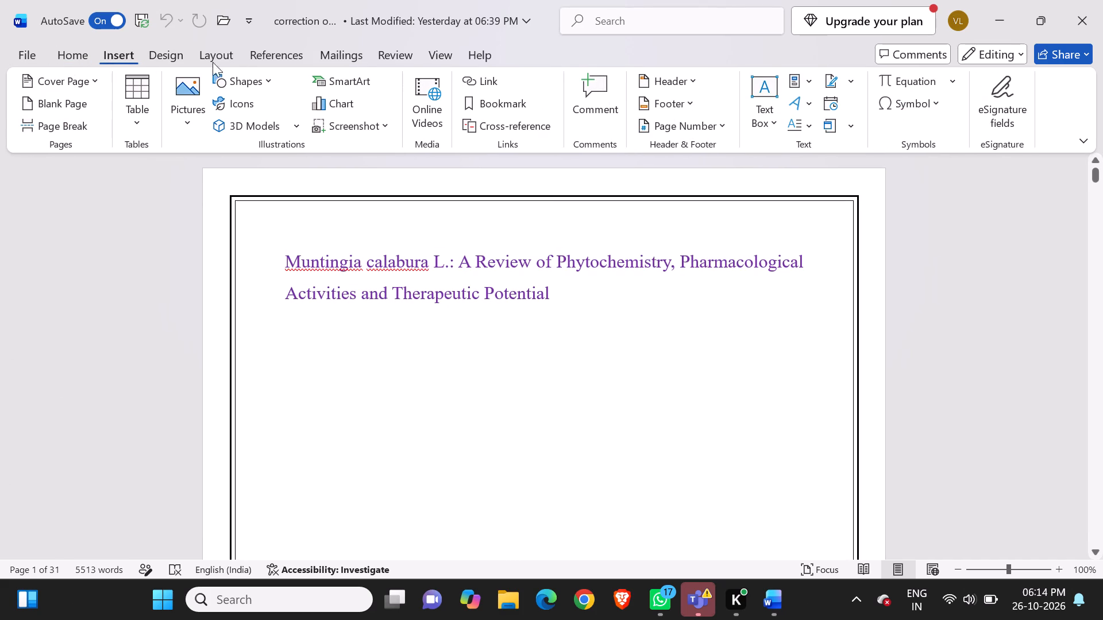
left_click(690, 87)
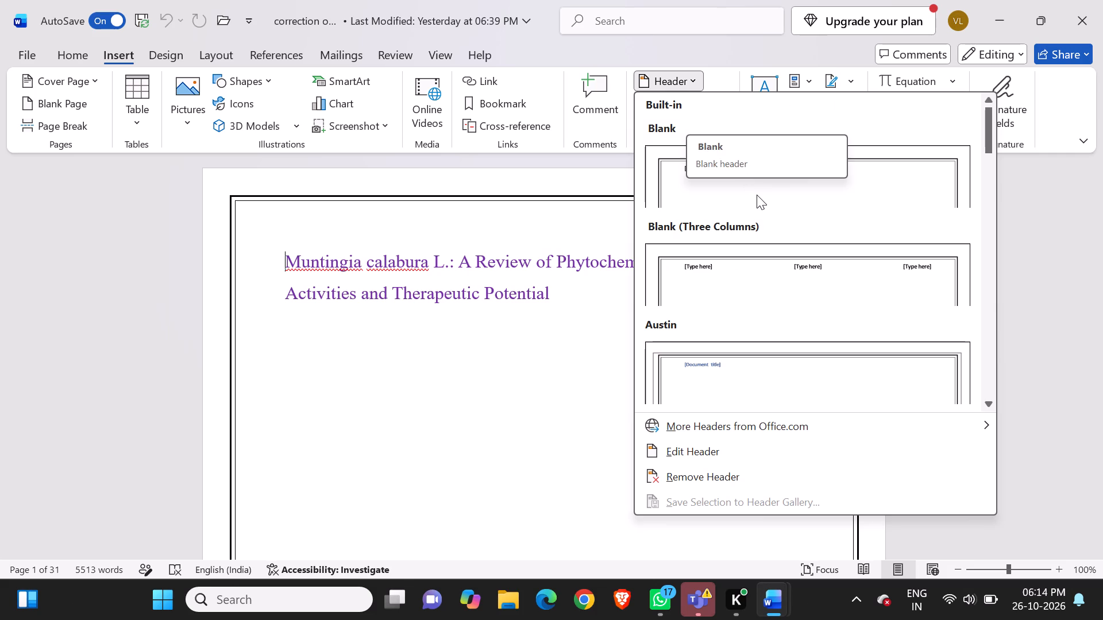
left_click(713, 185)
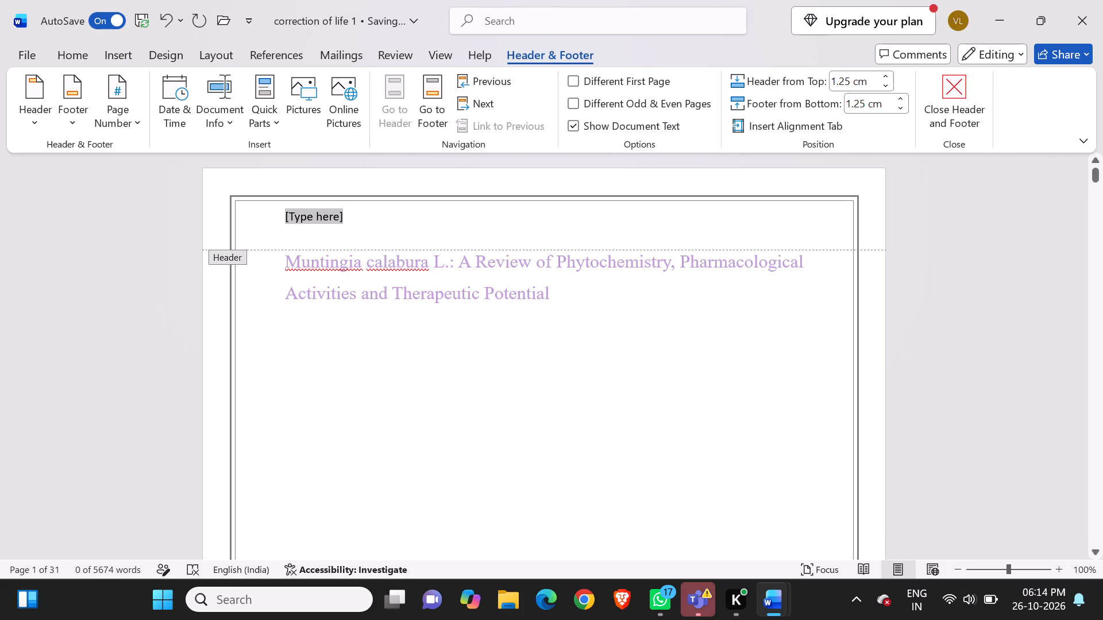
left_click(680, 295)
left_click_drag(269, 254, 331, 260)
left_click(401, 367)
Replace the header's "[Type here]" placeholder with the start of the document title, "Muntingia calabura L.:".
left_click(331, 226)
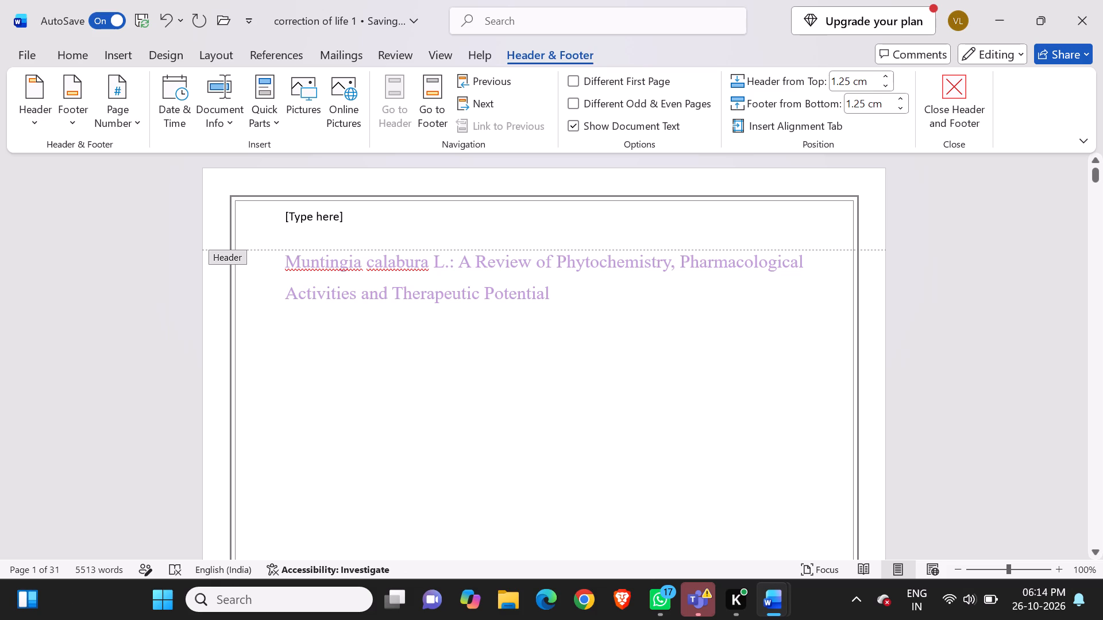
left_click(322, 222)
left_click(300, 208)
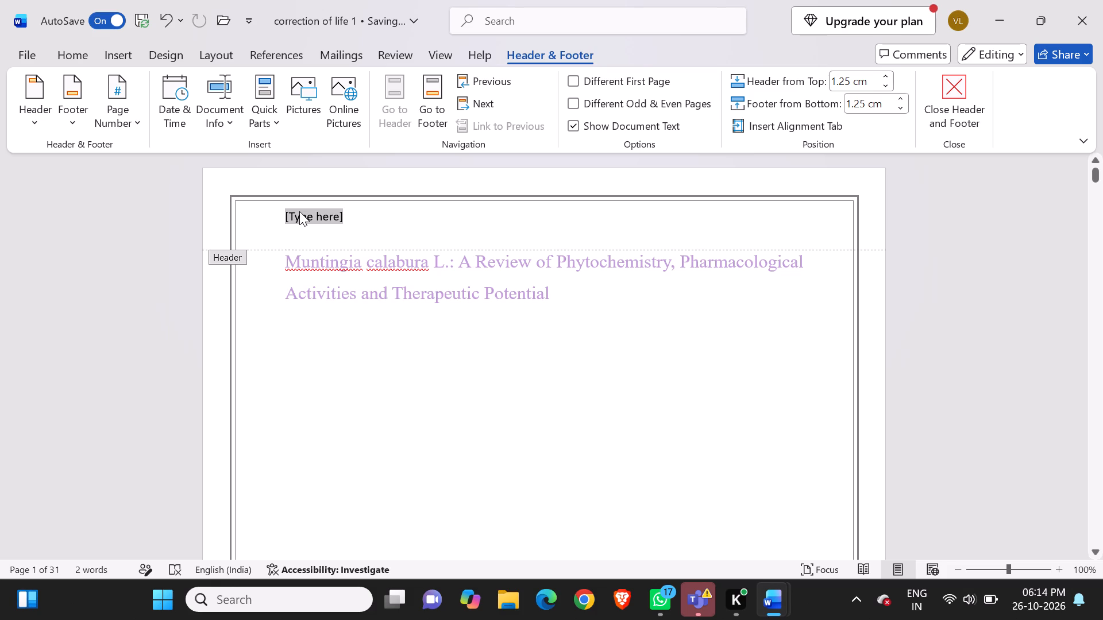
left_click(299, 211)
left_click(303, 216)
key("m")
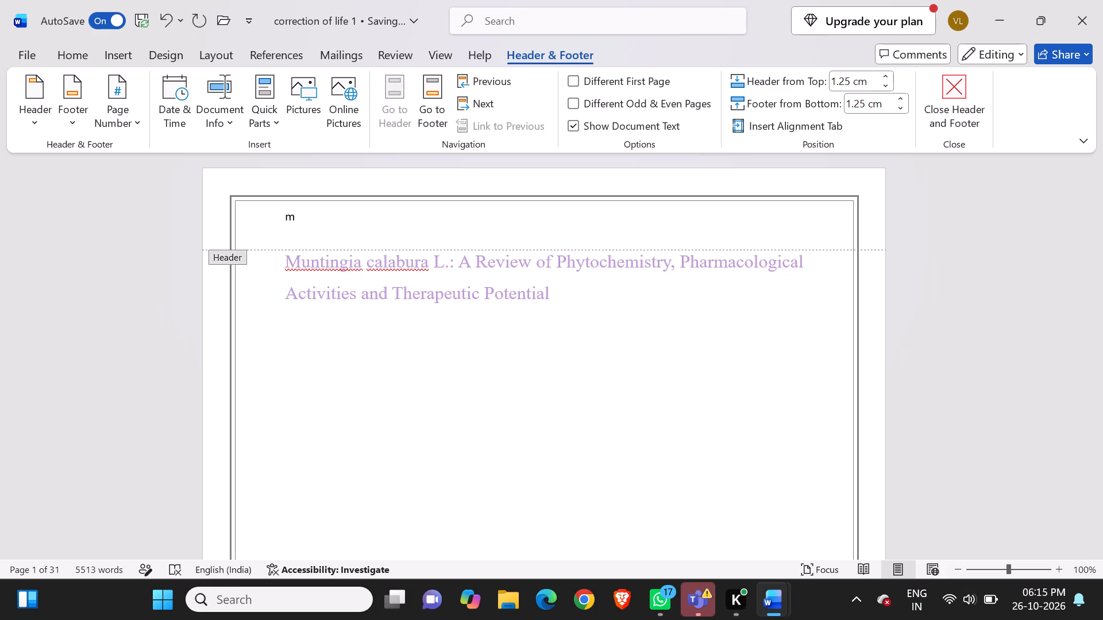
key("BackSpace")
key("m")
type("untingia")
key("space")
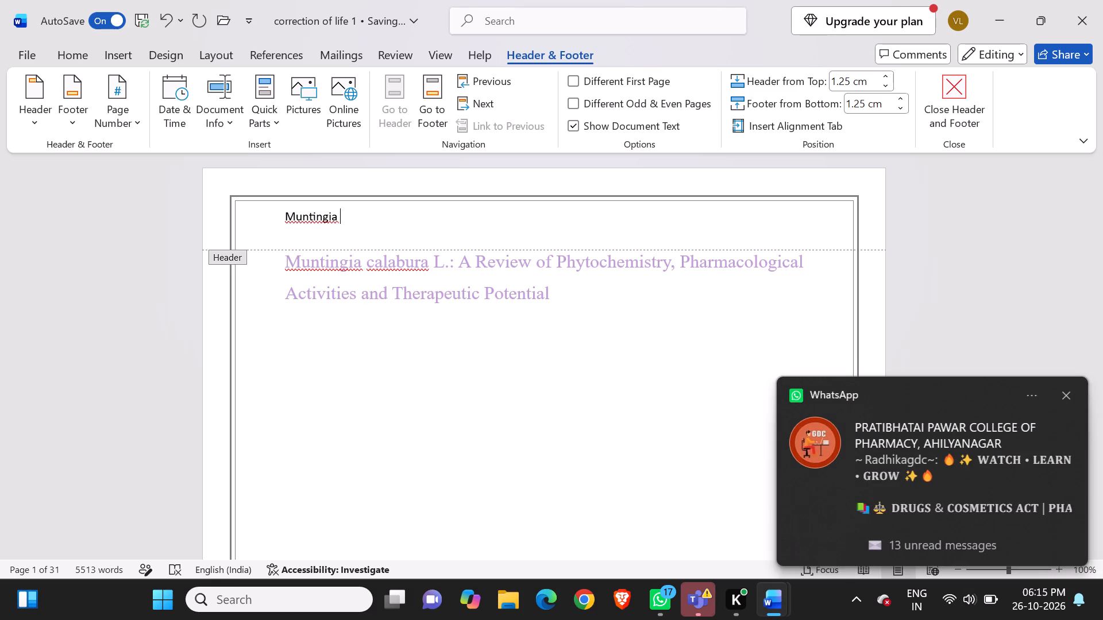
type("calabura")
key("space")
key("l")
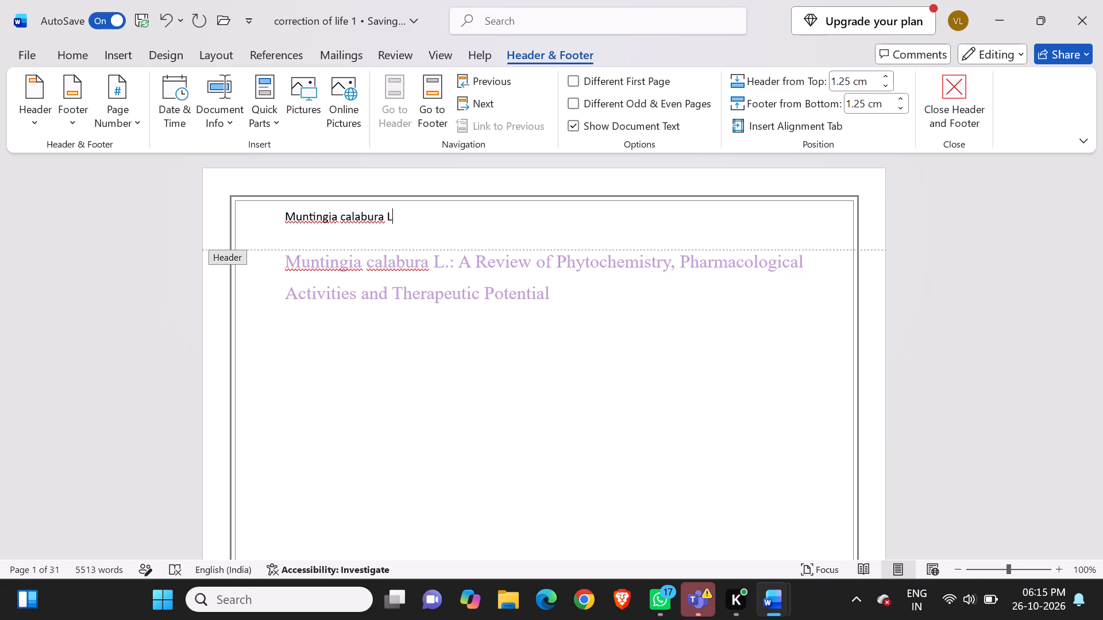
key("shift+colon")
key("BackSpace")
key("period")
key("shift+colon")
Continue the title in the page header with "A Review of Phytochemistry," after "Muntingia calabura L.:".
key("a")
key("space")
key("r")
type("eview of")
key("space")
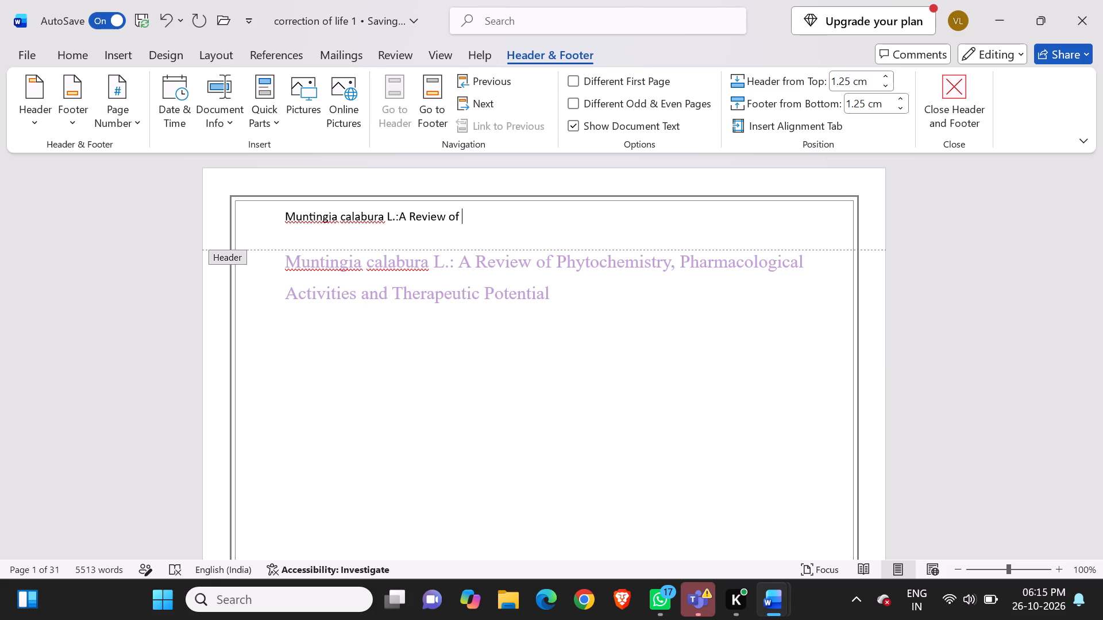
key("p")
key("h")
type("yt")
type("ochemistry")
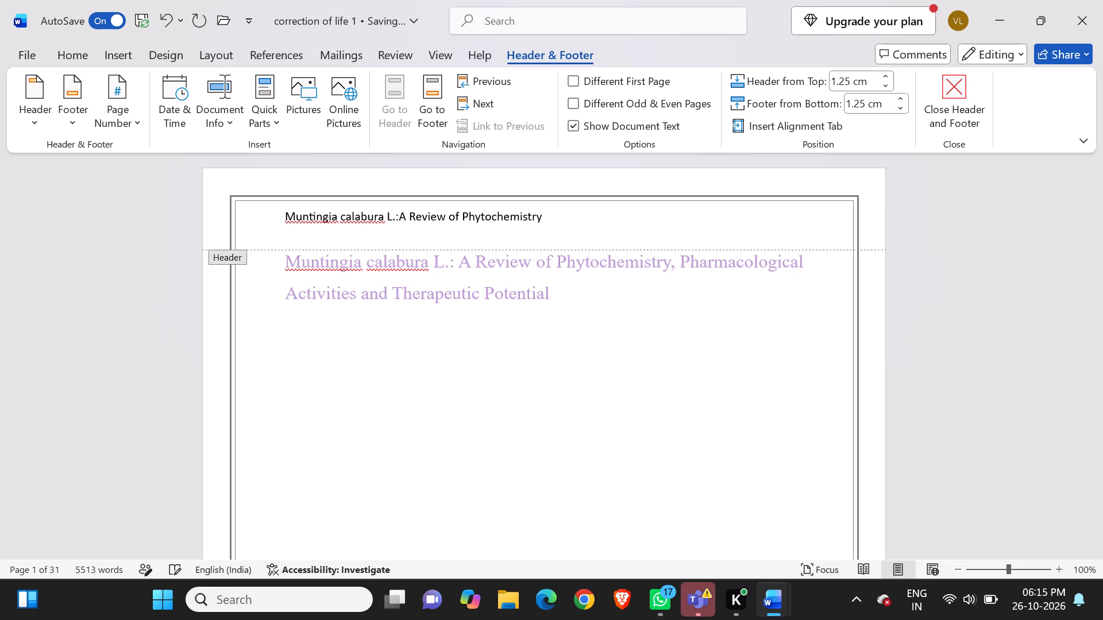
key("space")
key("BackSpace")
key("comma")
key("space")
Add "Pharmacological Activity" to the header title after "Phytochemistry,".
key("h")
type("armacological")
key("space")
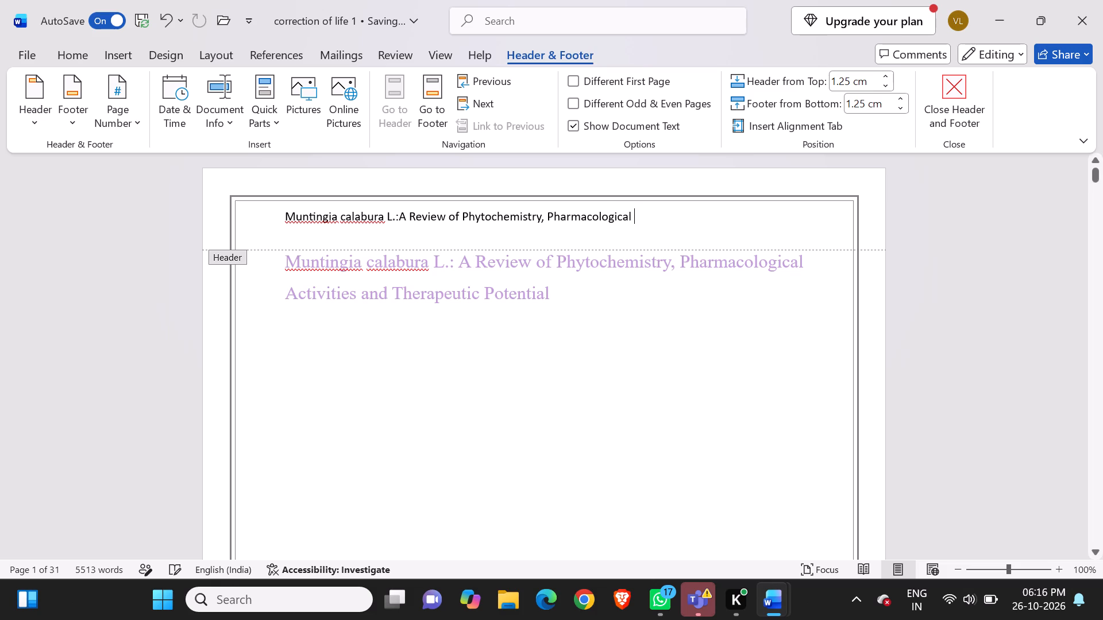
type("ctivity")
key("space")
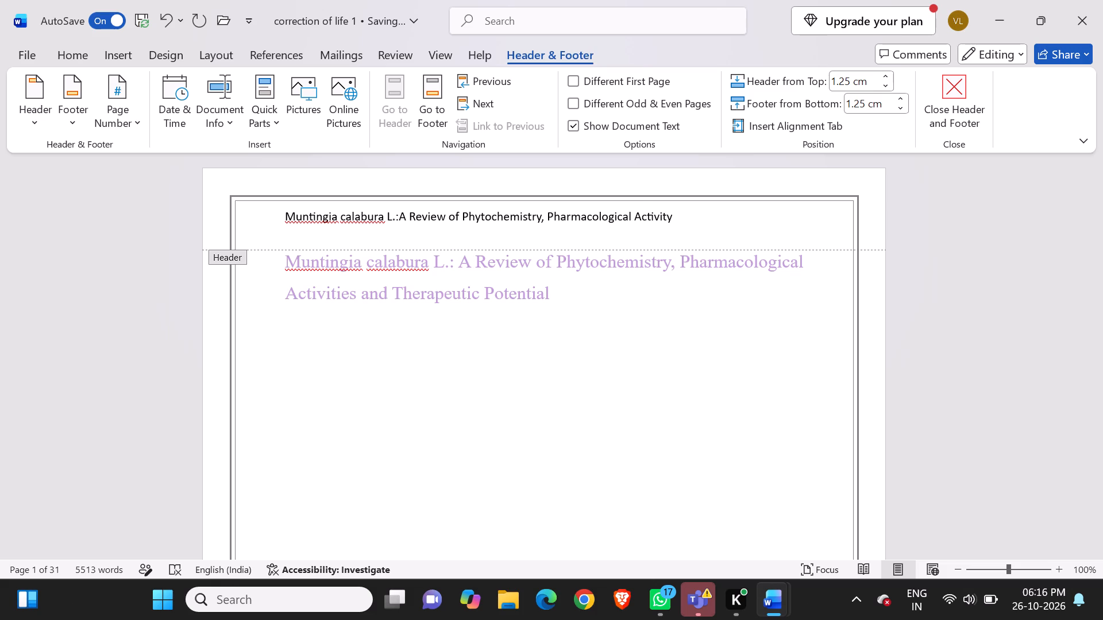
Complete the header title with "and Therapeutic Potential", capitalising the T of "Therapeutic".
key("n")
key("BackSpace")
type("and therapuetic")
key("space")
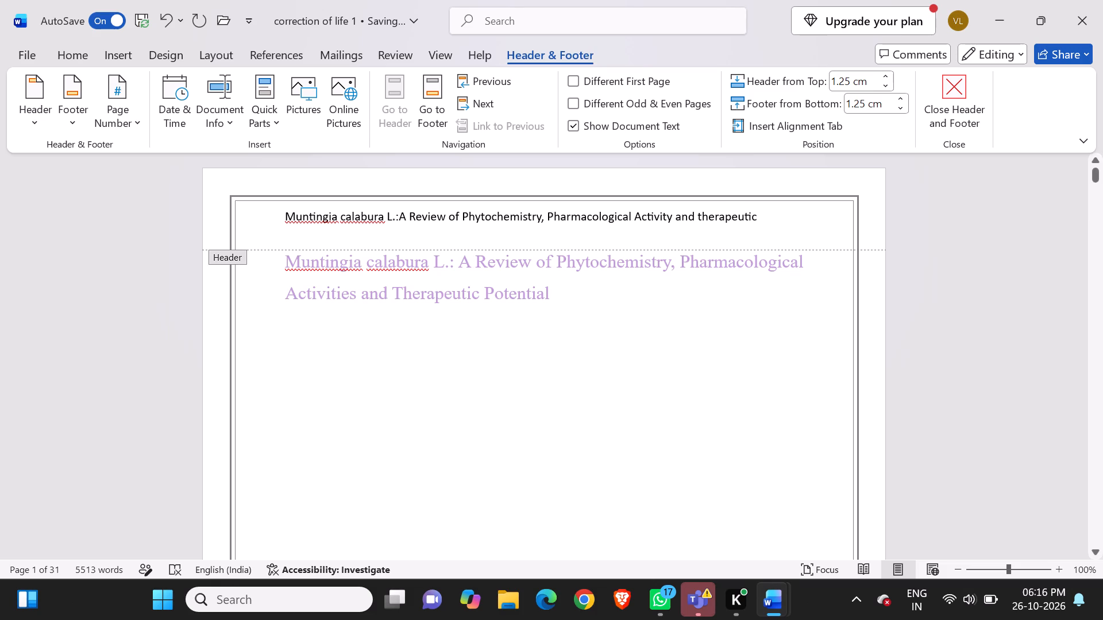
left_click(702, 214)
key("BackSpace")
key("t")
left_click(783, 213)
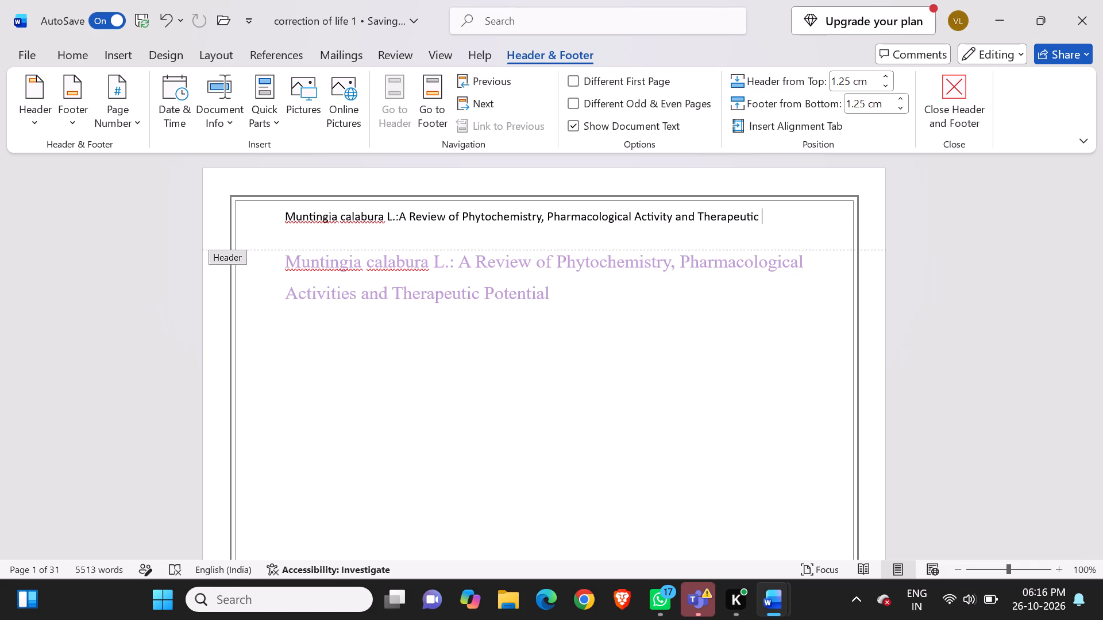
key("p")
type("otent")
type("ial")
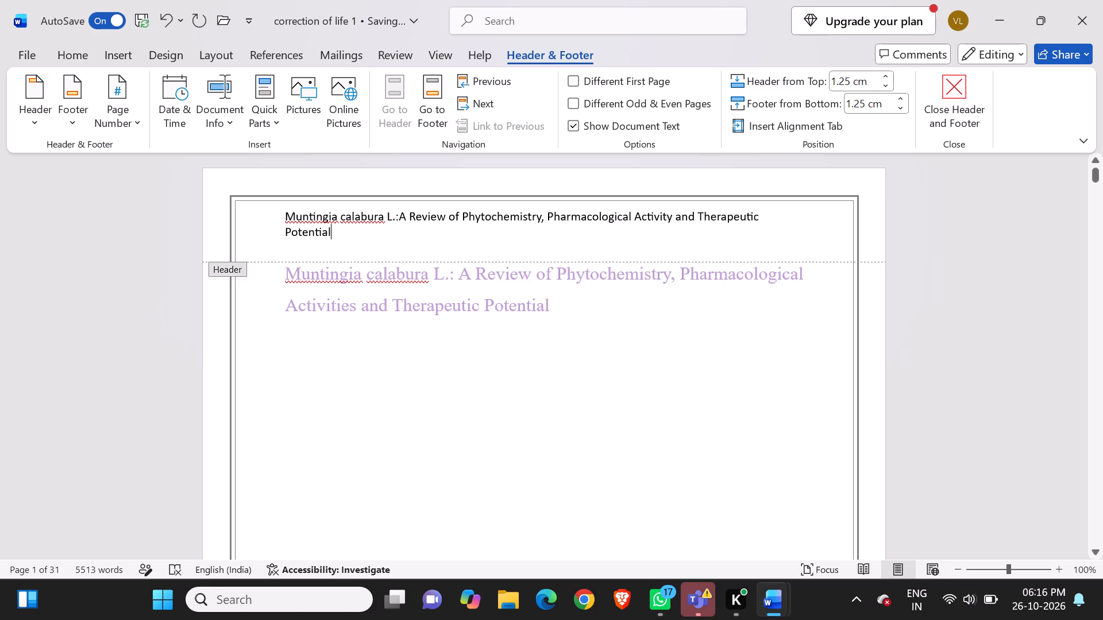
Check how the header title appears on the first page and on the Abstract page.
left_click(283, 216)
left_click(337, 238)
scroll(409, 242, "down", 11)
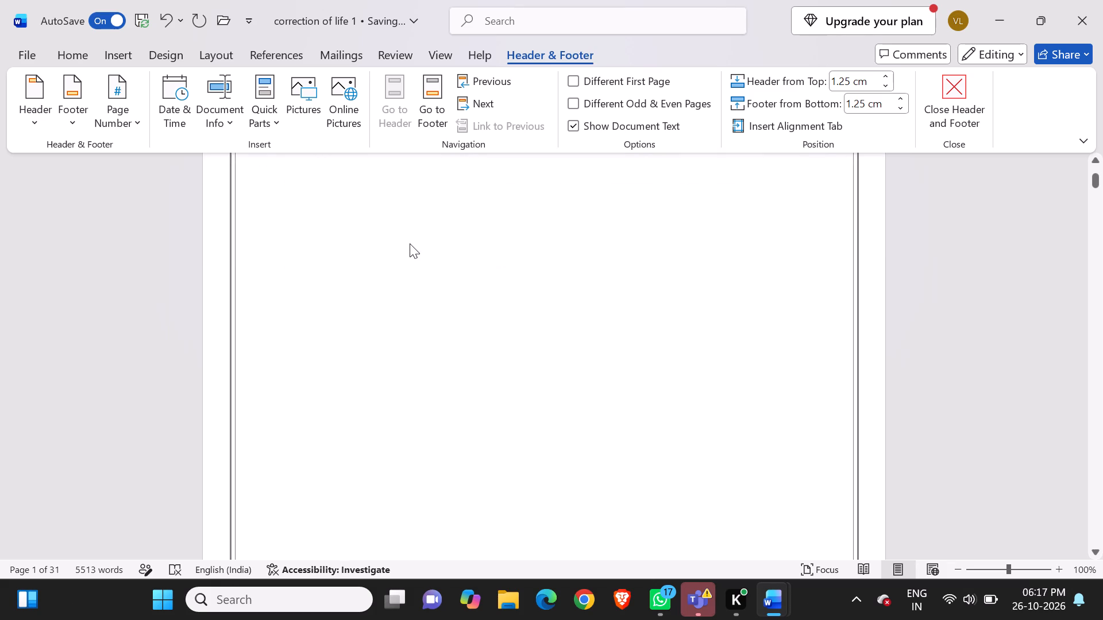
scroll(410, 243, "down", 9)
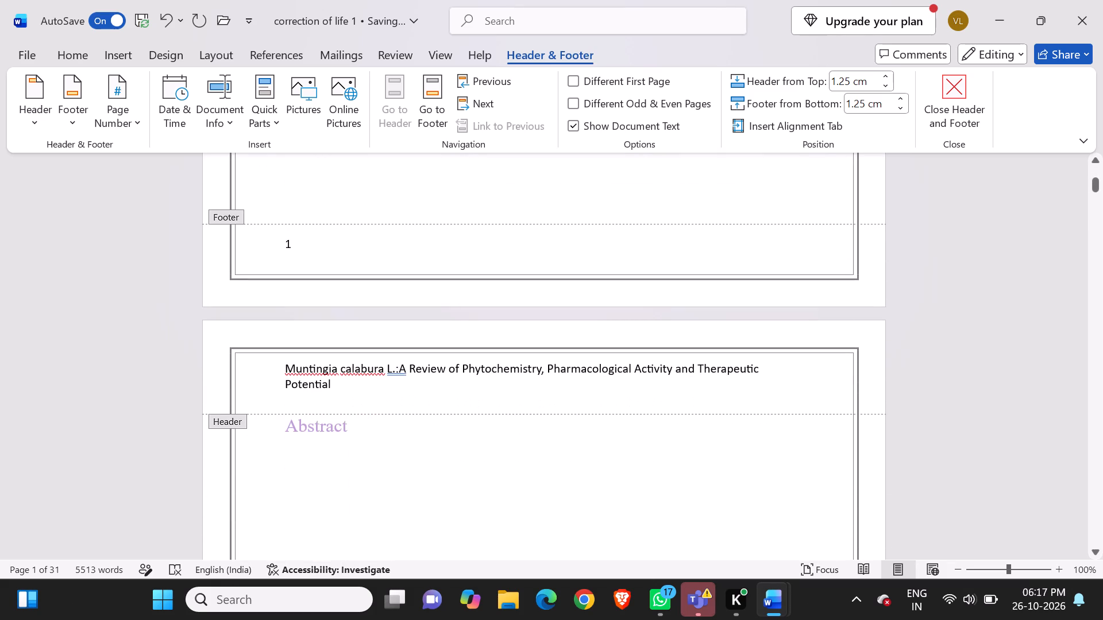
scroll(407, 243, "up", 11)
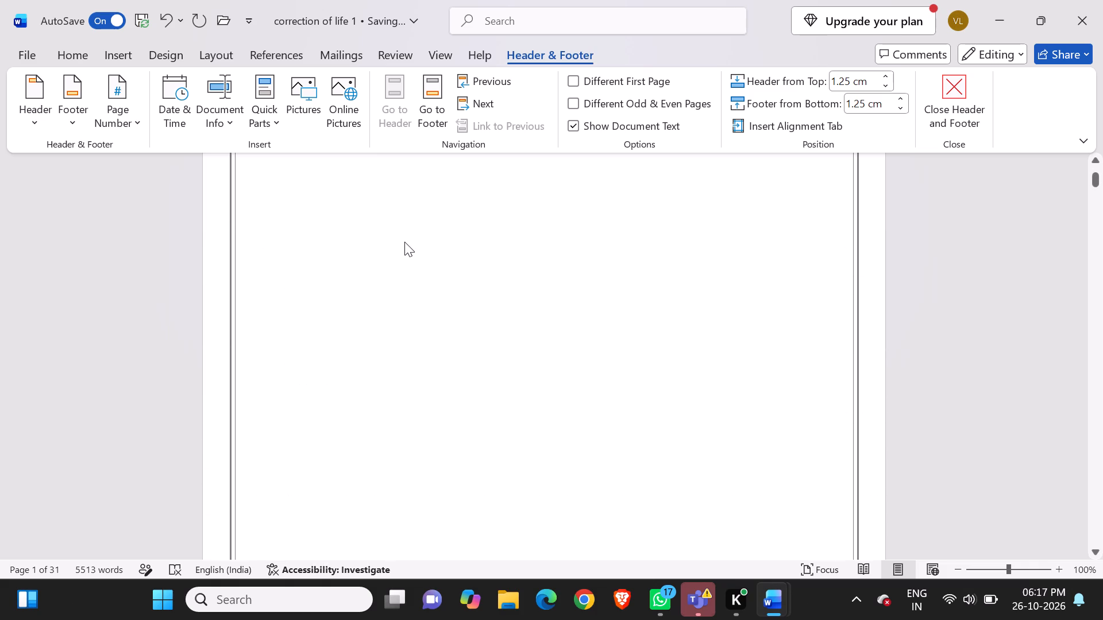
scroll(404, 242, "up", 5)
scroll(753, 418, "up", 2)
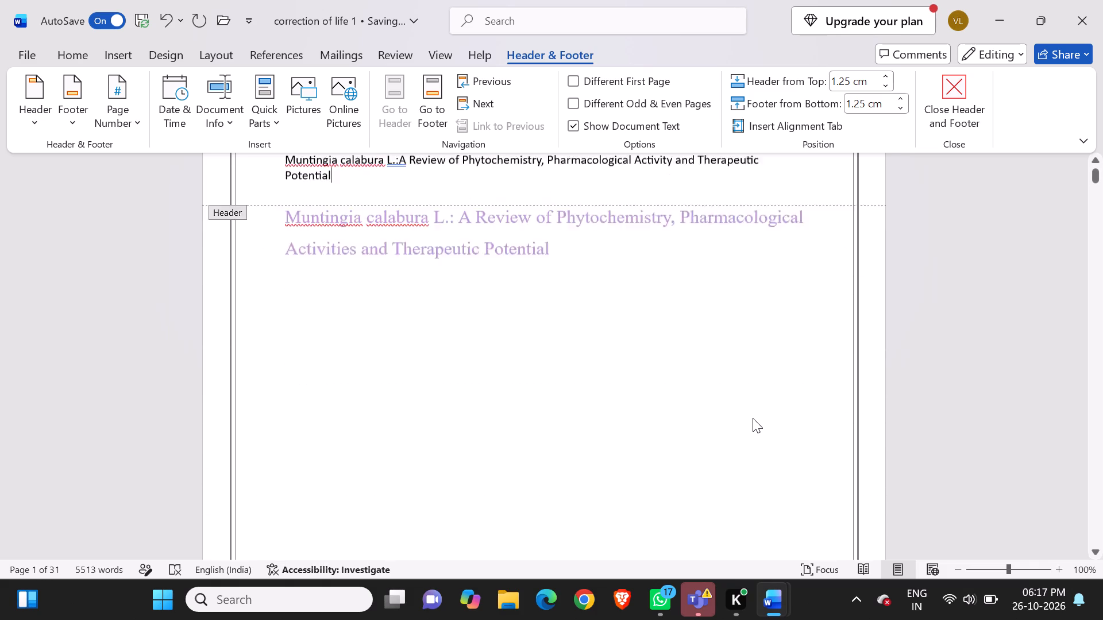
scroll(753, 418, "up", 2)
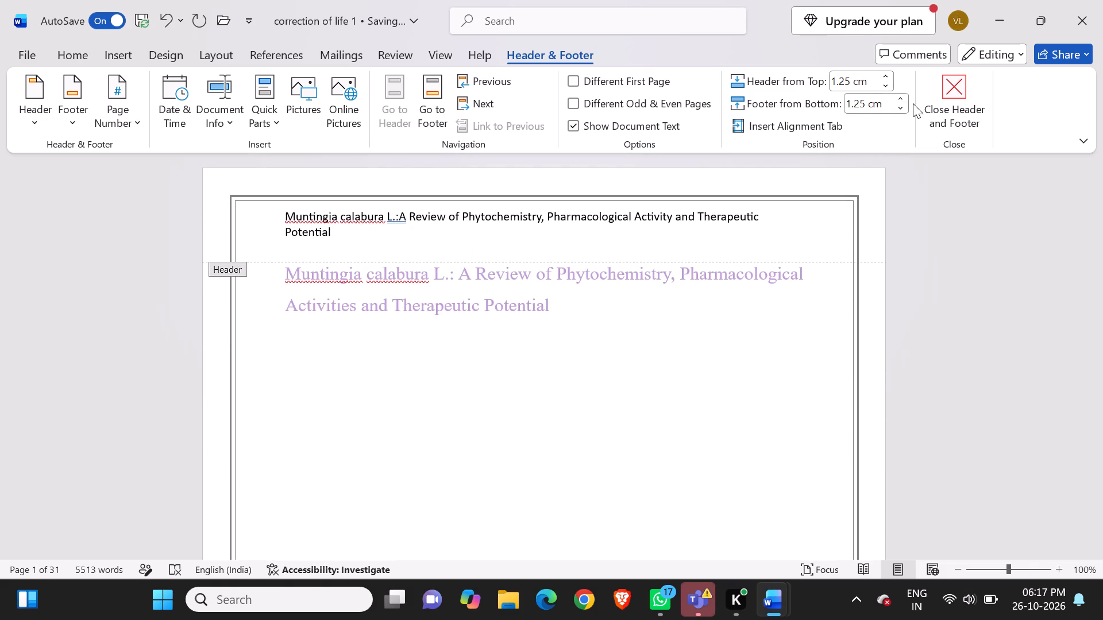
Set the header's distance from the top of the page to 1.2 cm.
left_click(885, 75)
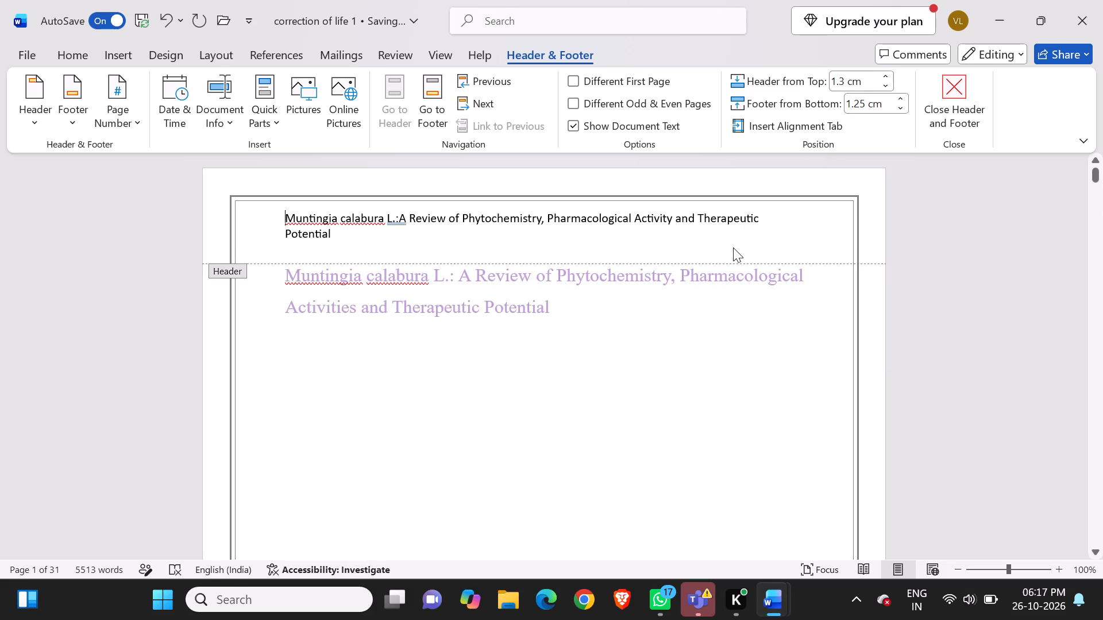
left_click(889, 83)
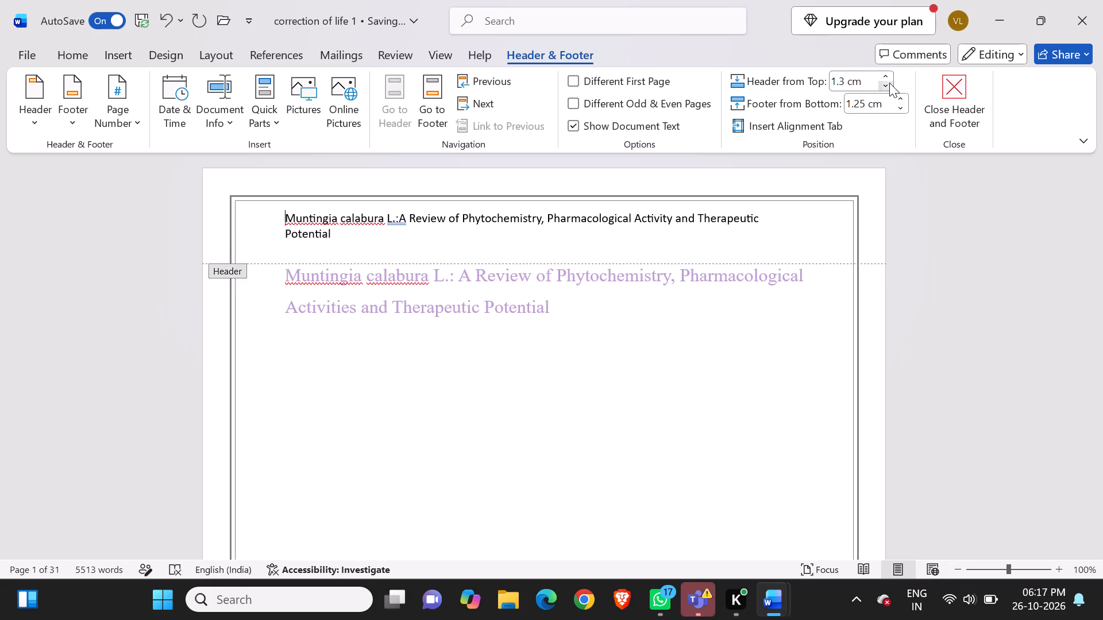
left_click(889, 83)
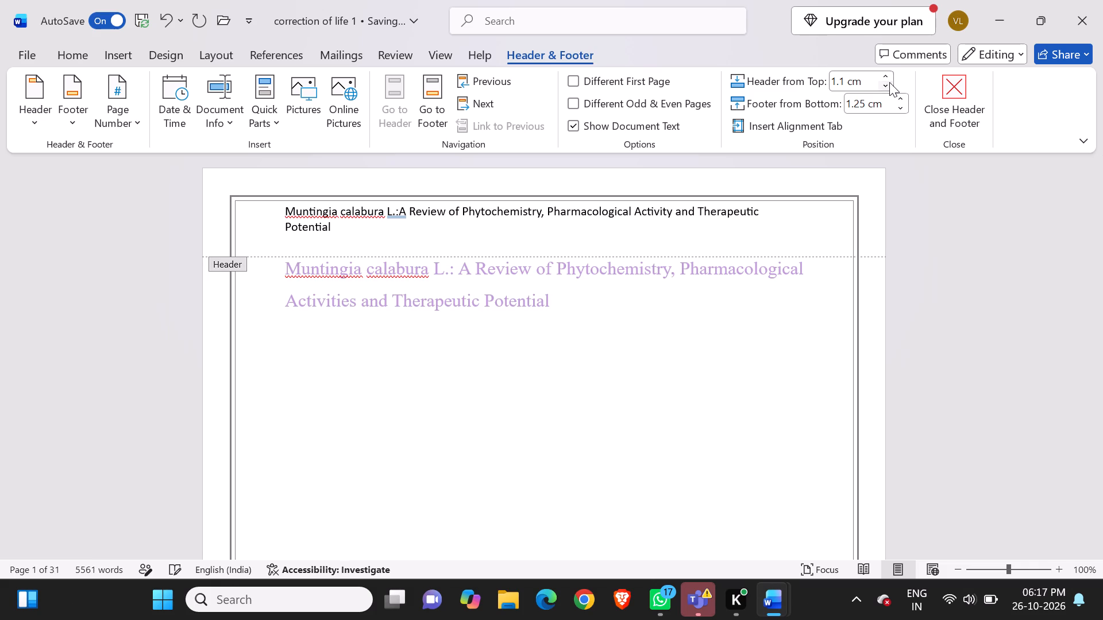
left_click(889, 82)
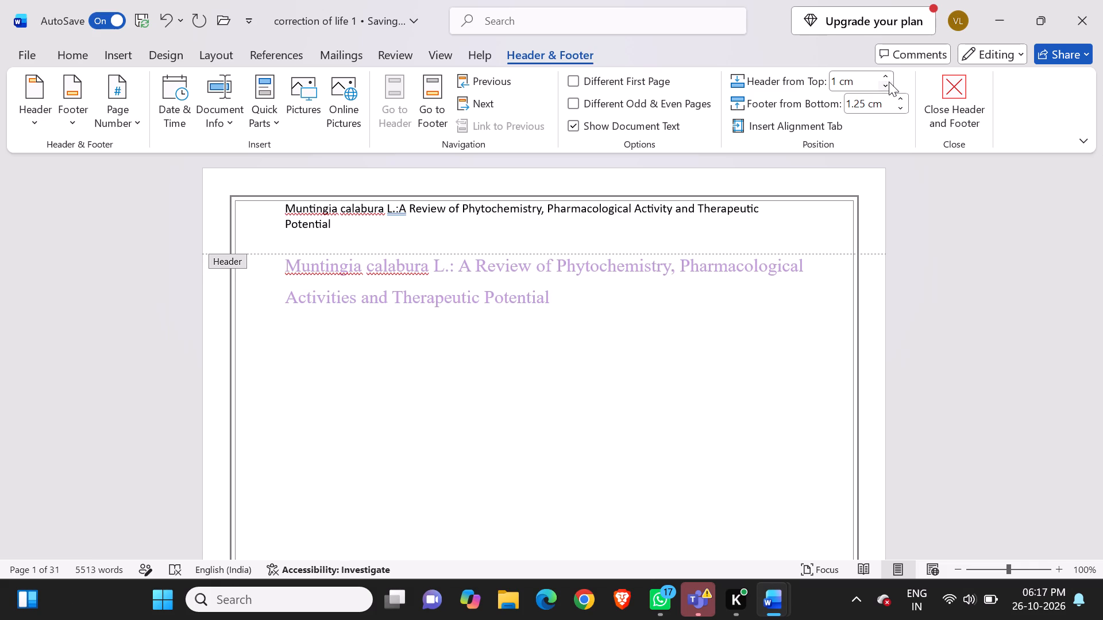
left_click(883, 78)
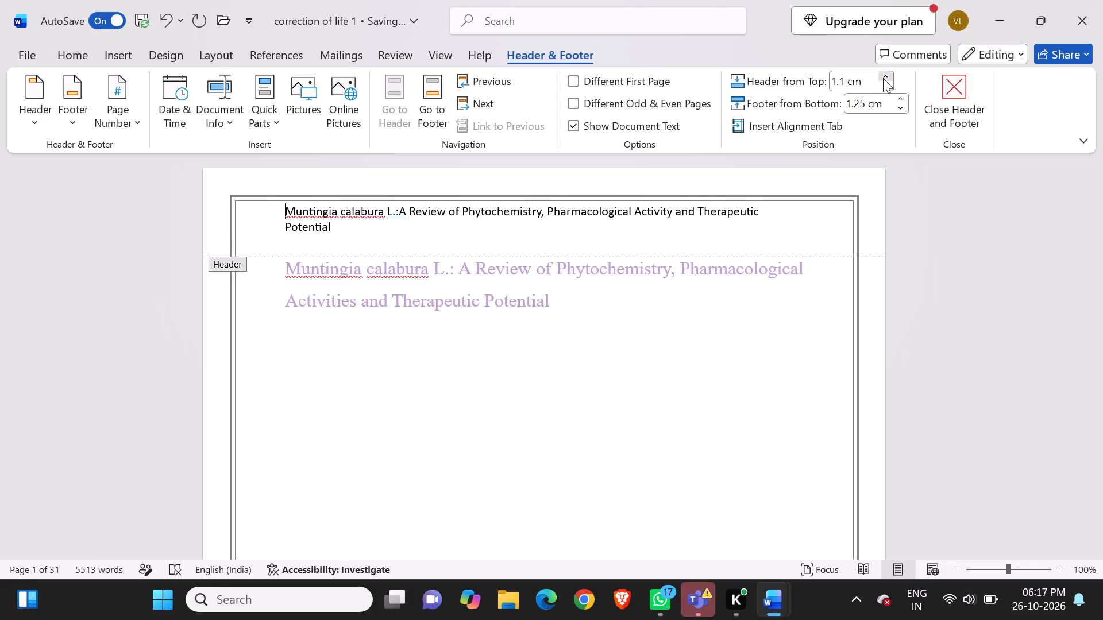
left_click(883, 78)
left_click(883, 78)
left_click(883, 78)
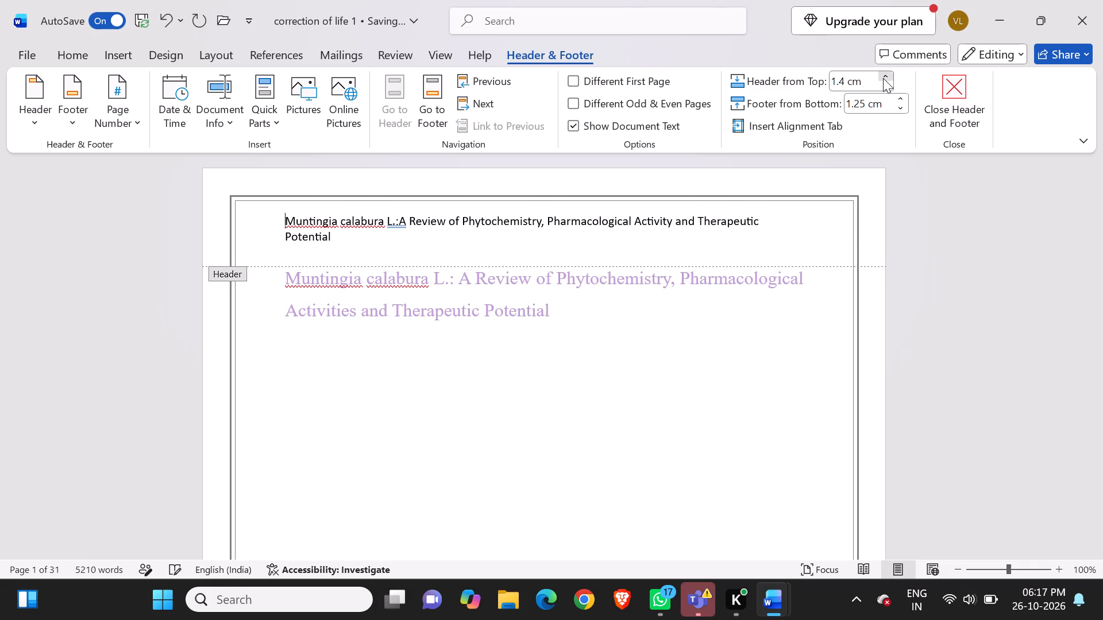
left_click(883, 78)
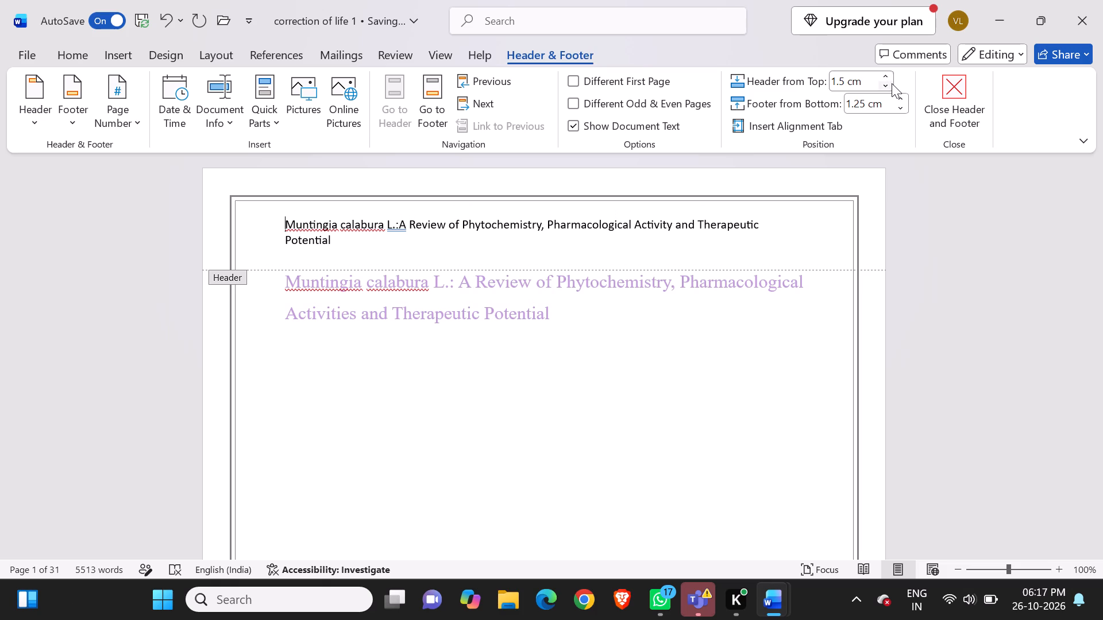
left_click(884, 84)
left_click(884, 84)
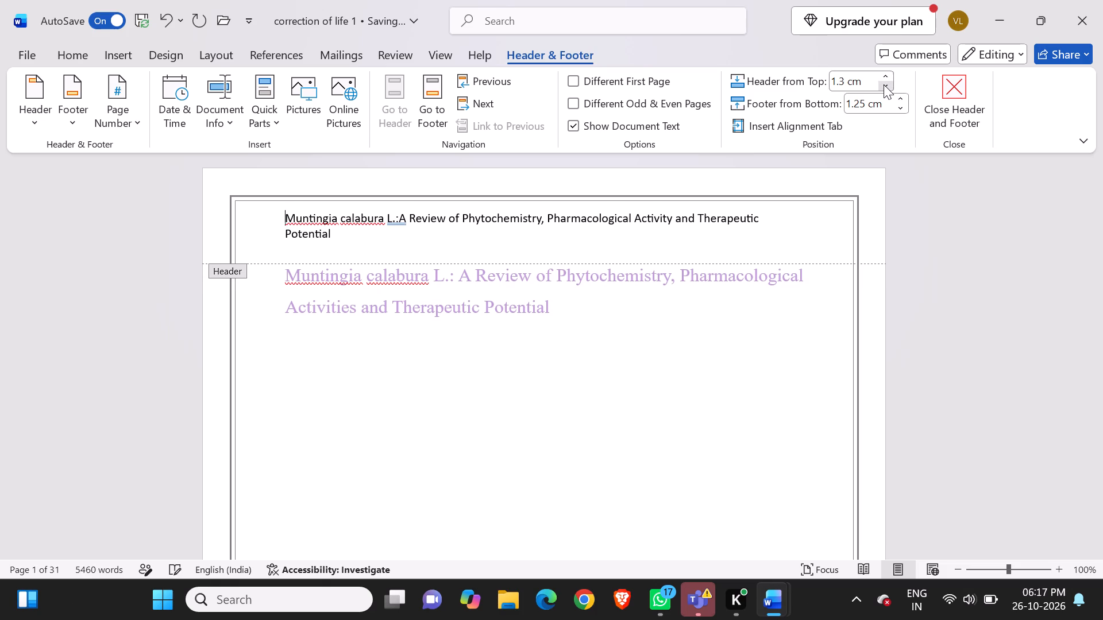
left_click(884, 84)
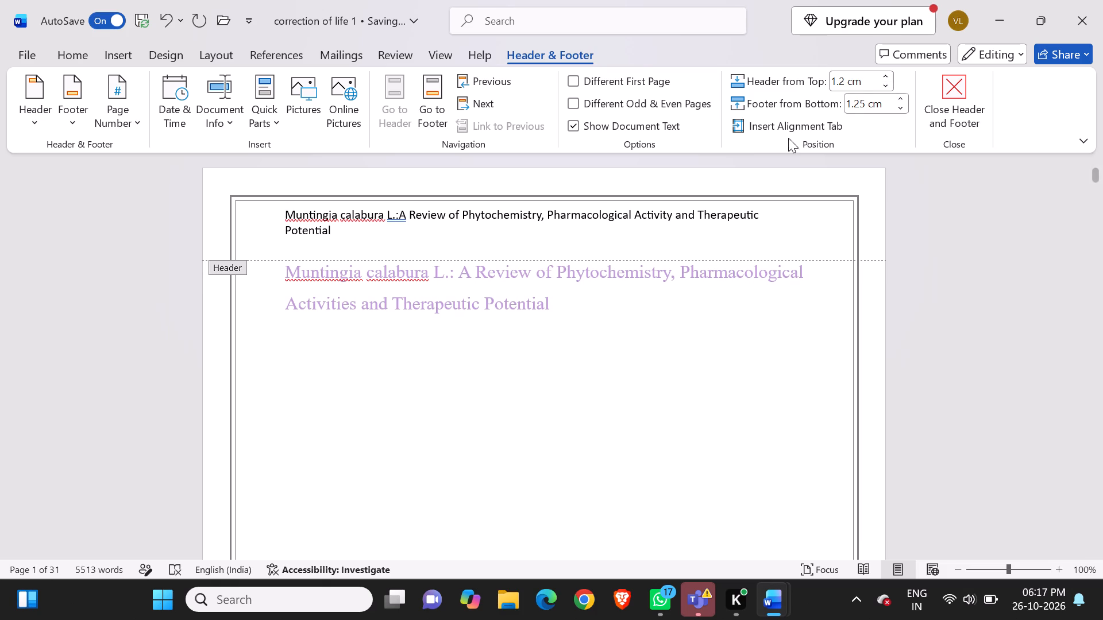
scroll(634, 263, "down", 3)
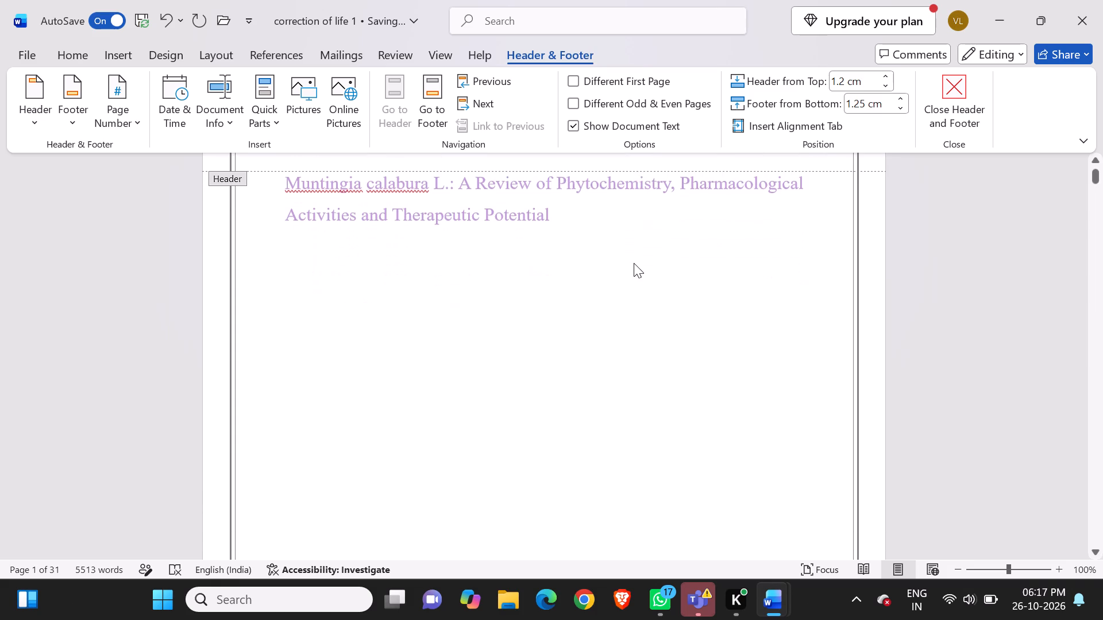
Delete the page number from the footer of the first page.
scroll(634, 263, "down", 13)
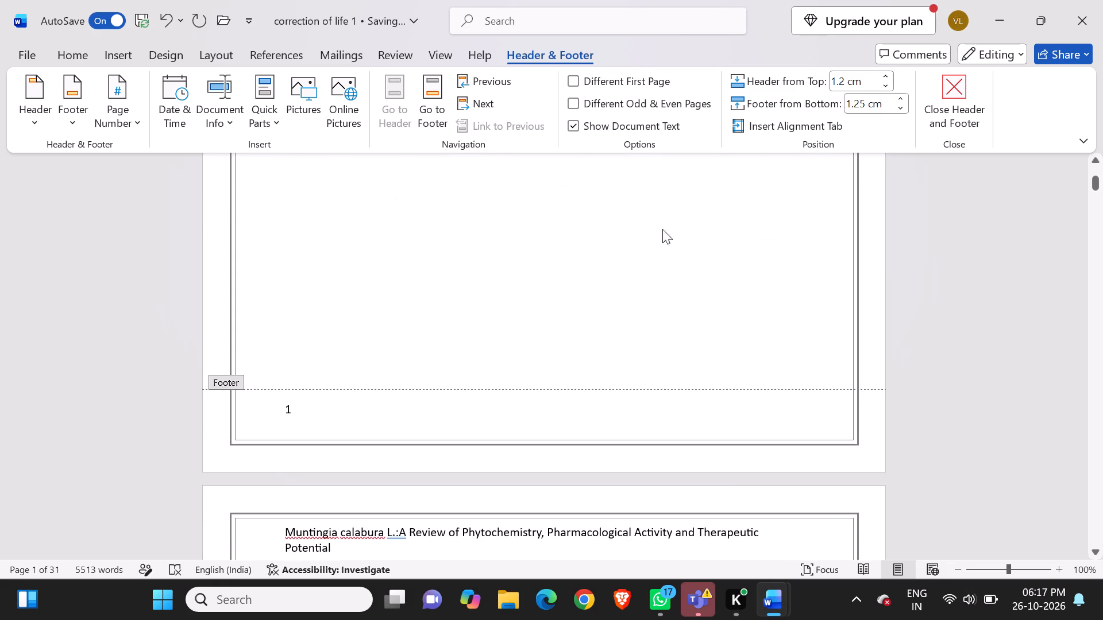
left_click(306, 413)
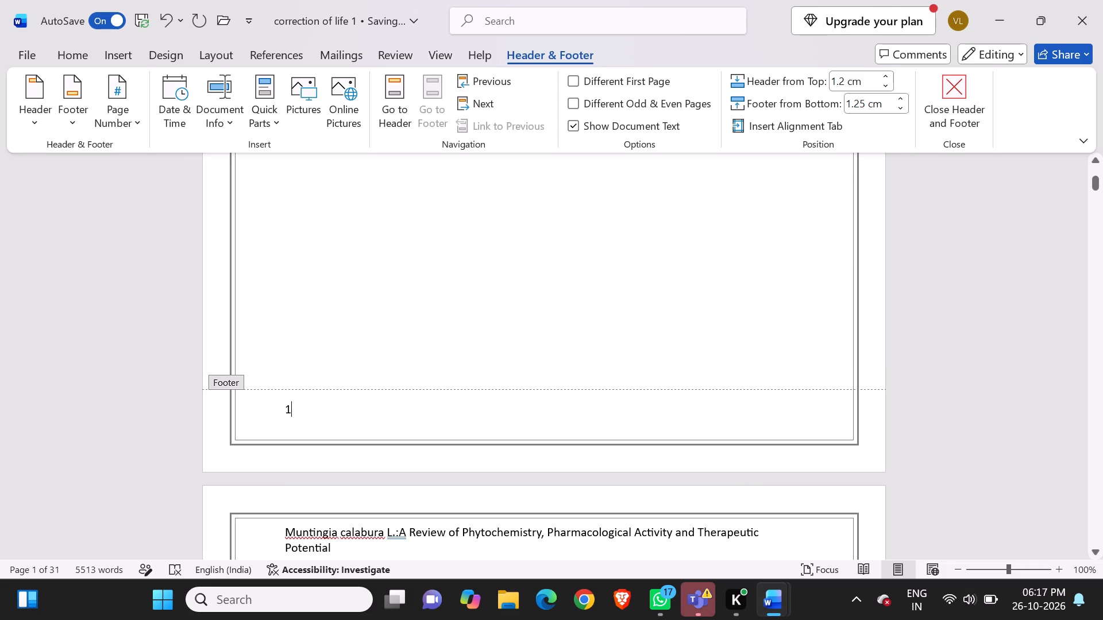
left_click(298, 425)
left_click(301, 407)
key("BackSpace")
key("BackSpace")
Check the footer area on the first page and the Abstract page.
scroll(750, 142, "down", 6)
scroll(254, 236, "down", 20)
scroll(254, 236, "down", 3)
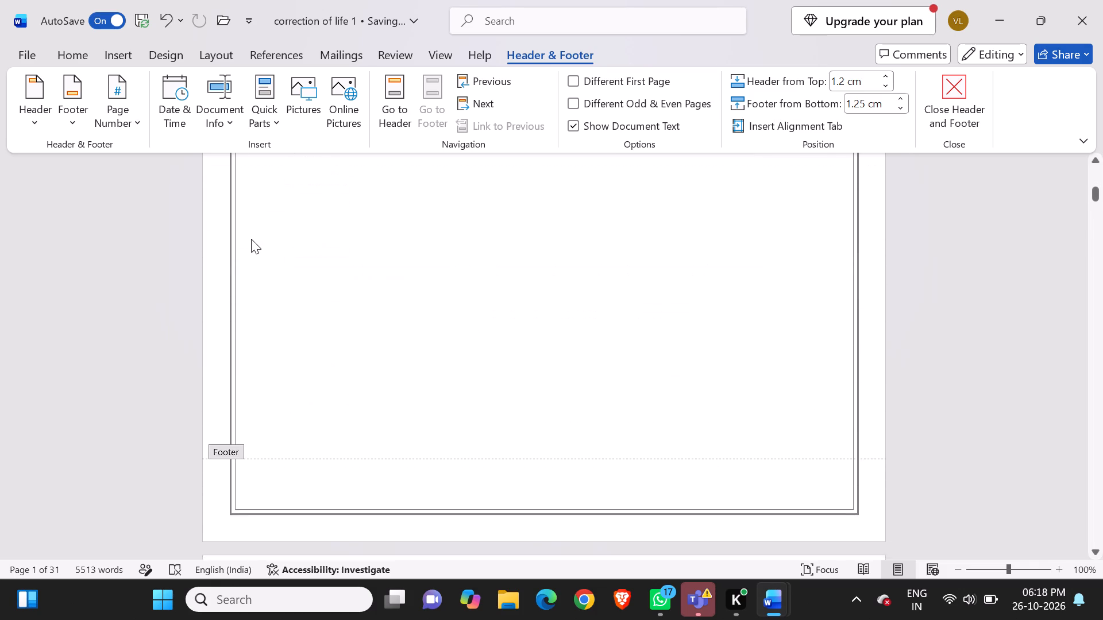
scroll(251, 239, "down", 1)
scroll(251, 239, "up", 17)
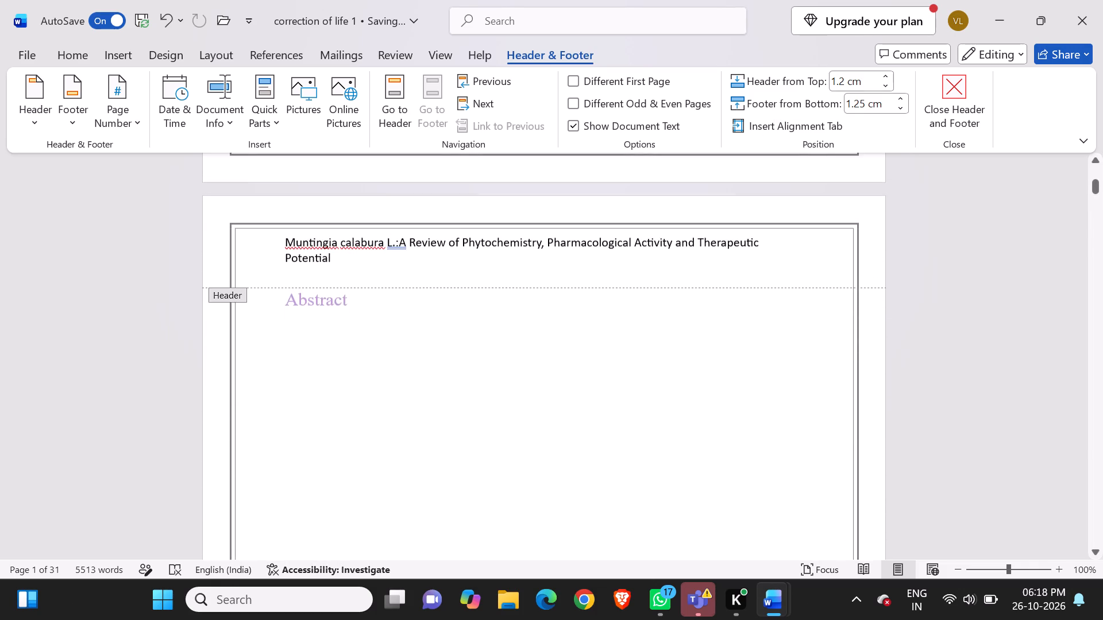
scroll(249, 238, "up", 3)
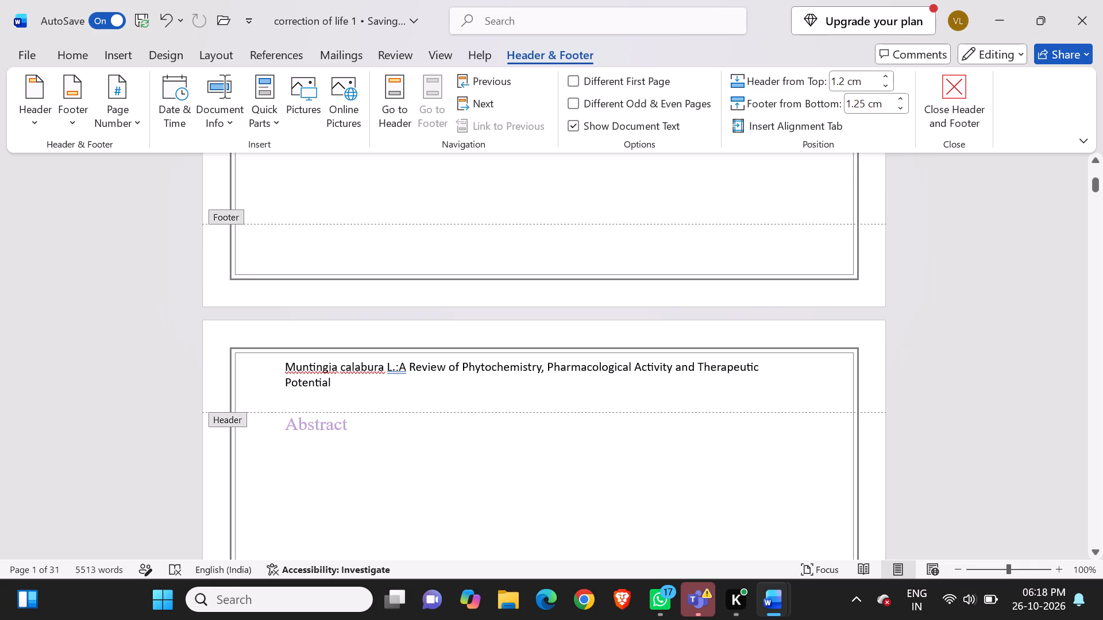
Enter "Pratibhatai Pwara college of pharmacy Wadala mahadev" as the footer text.
key("p")
type("ratibhatai")
key("space")
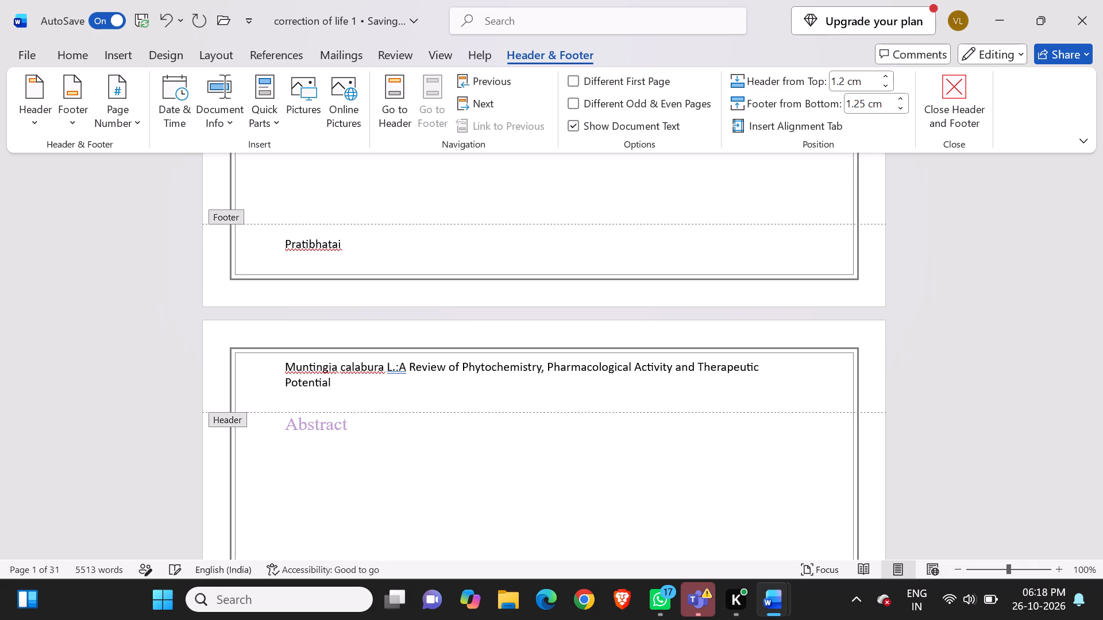
type("wara c")
type("ollege of pharmacy")
key("space")
type("wadala mahasev")
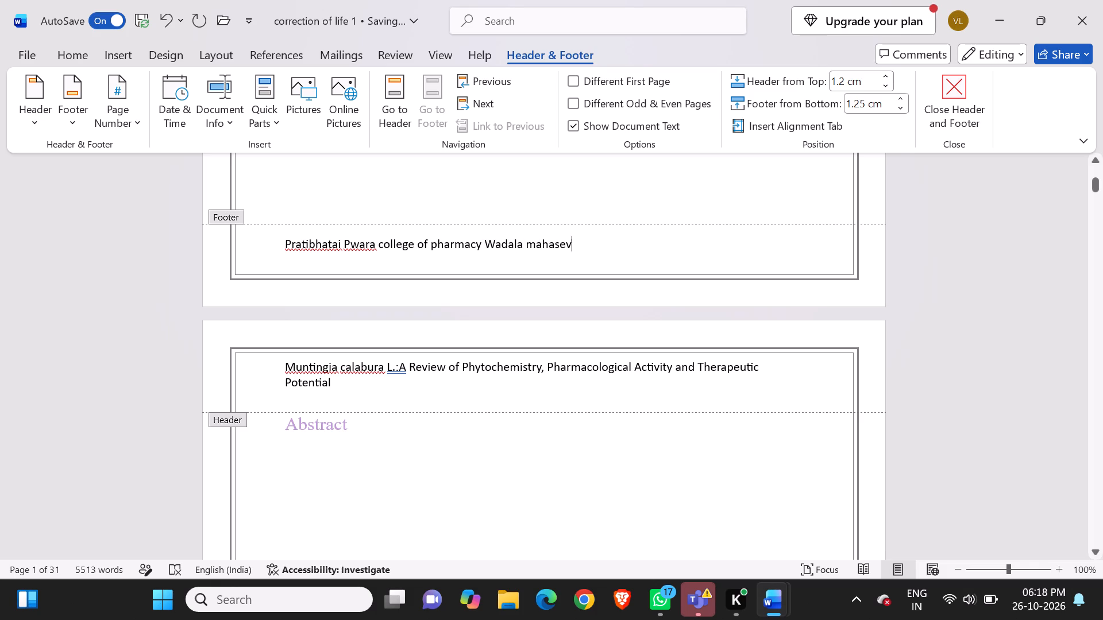
key("BackSpace")
key("BackSpace")
key("BackSpace")
key("s")
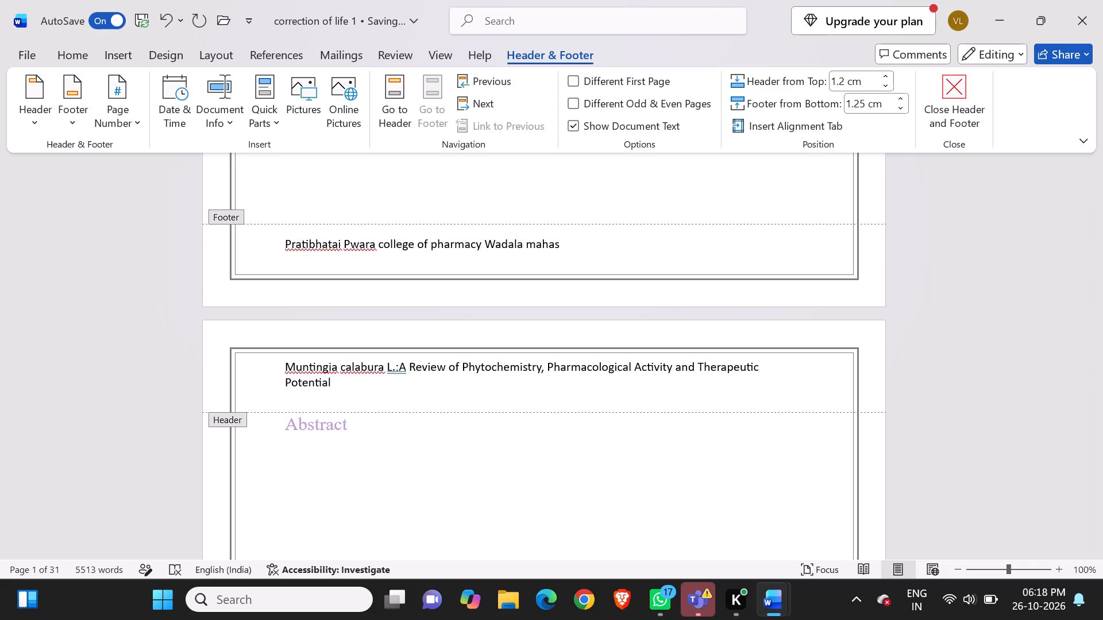
key("BackSpace")
type("dev")
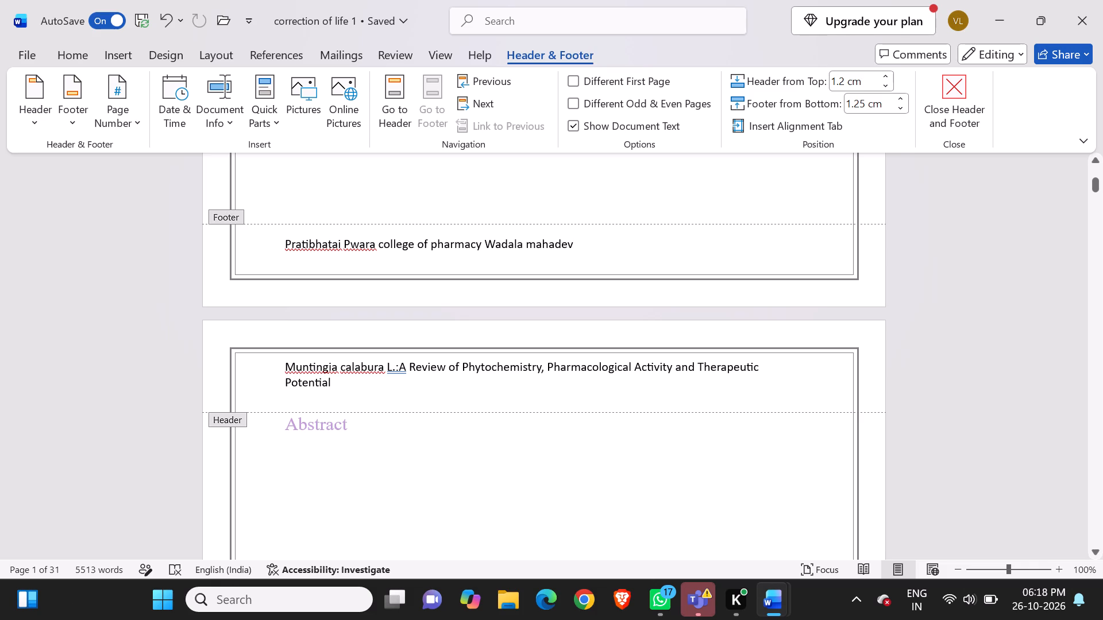
Add a comma after "pharmacy" in the footer text.
left_click(483, 246)
key("comma")
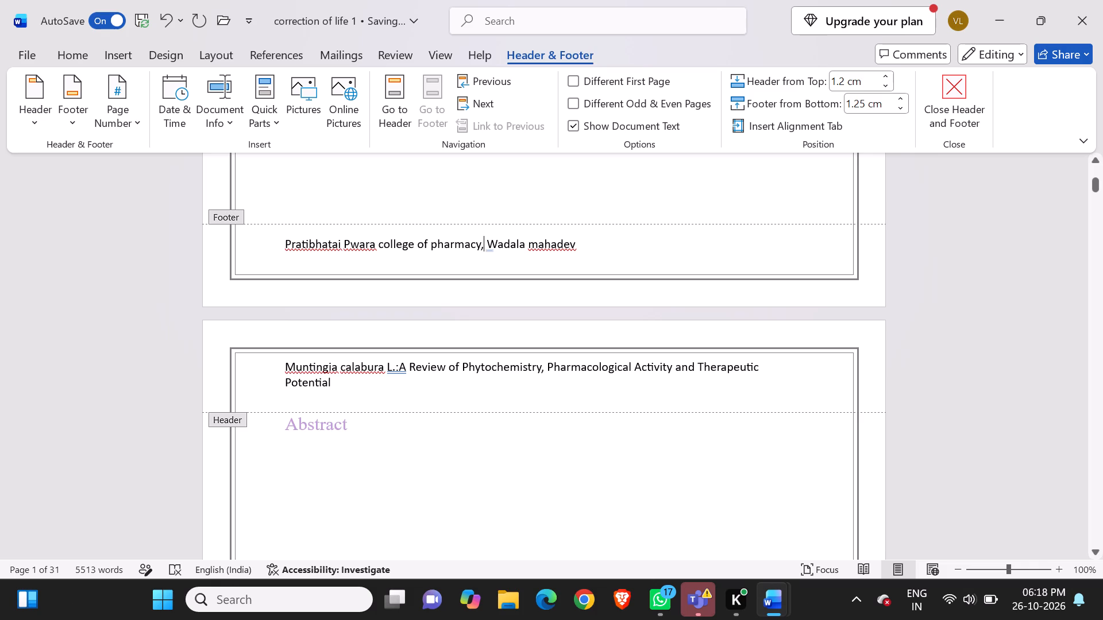
Append " , shrirampur" to the end of the footer text.
left_click(589, 262)
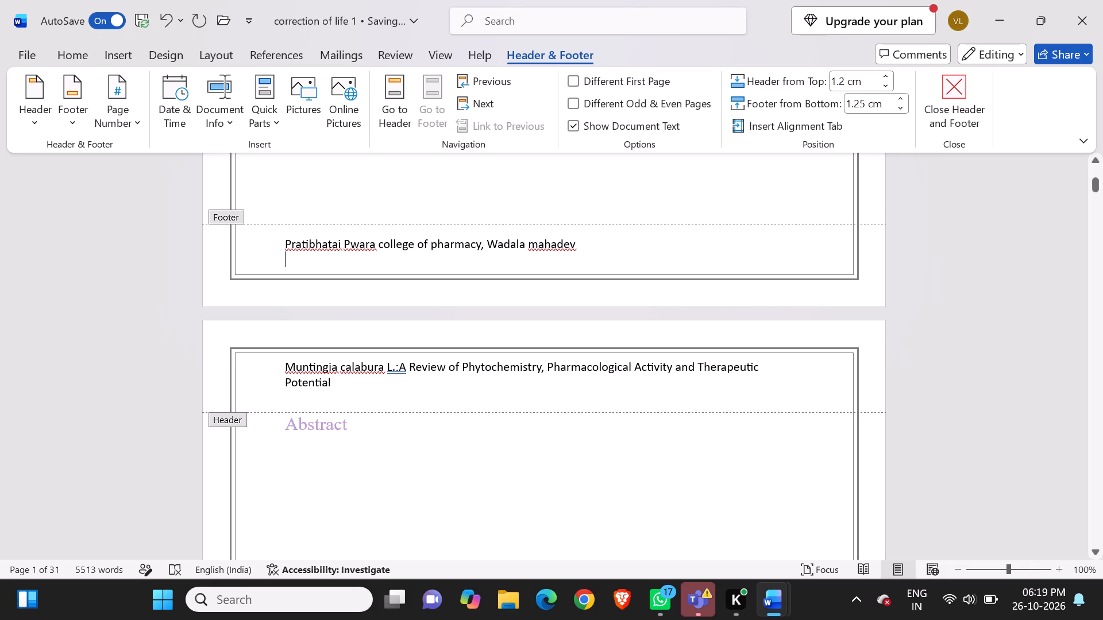
left_click(589, 253)
left_click(585, 245)
key("space")
type(",")
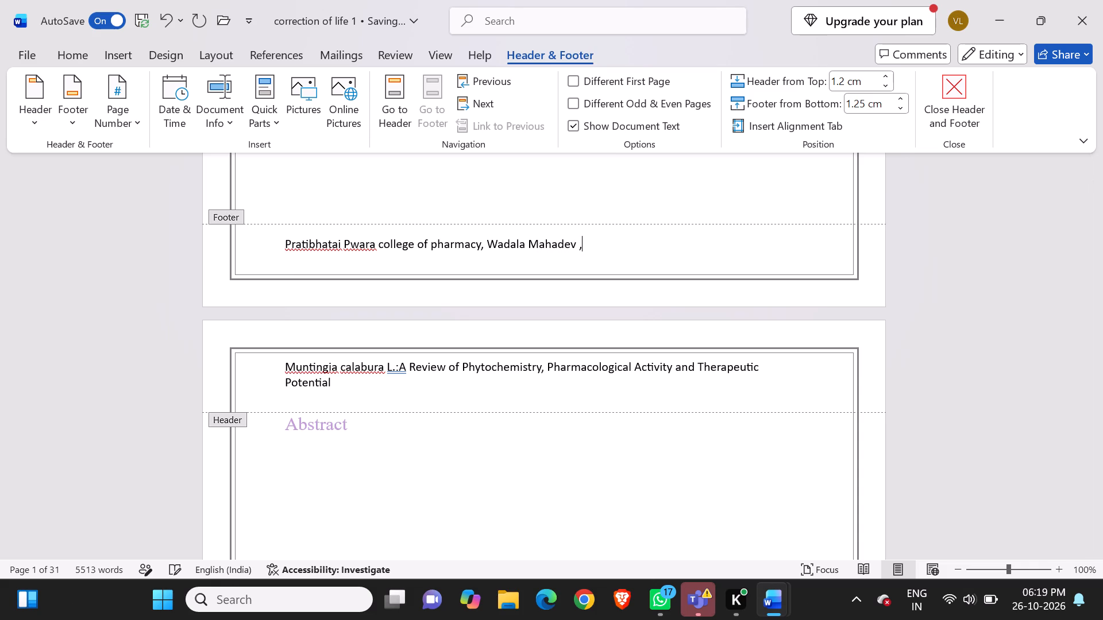
key("space")
type("shrirampur")
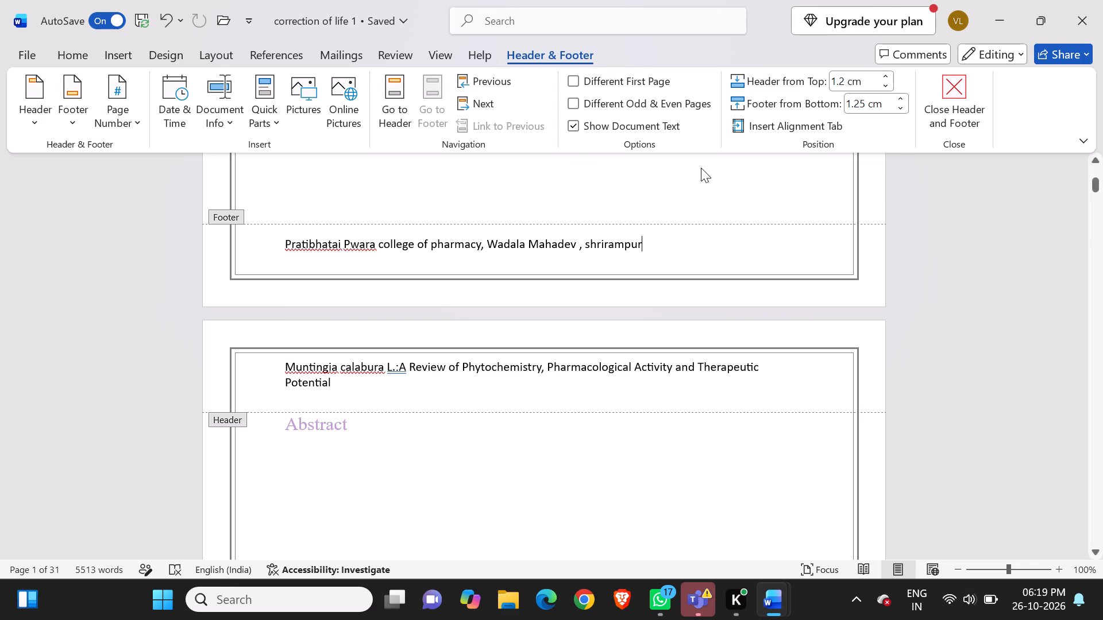
Set the footer's distance from the bottom of the page to 1 cm.
left_click(901, 105)
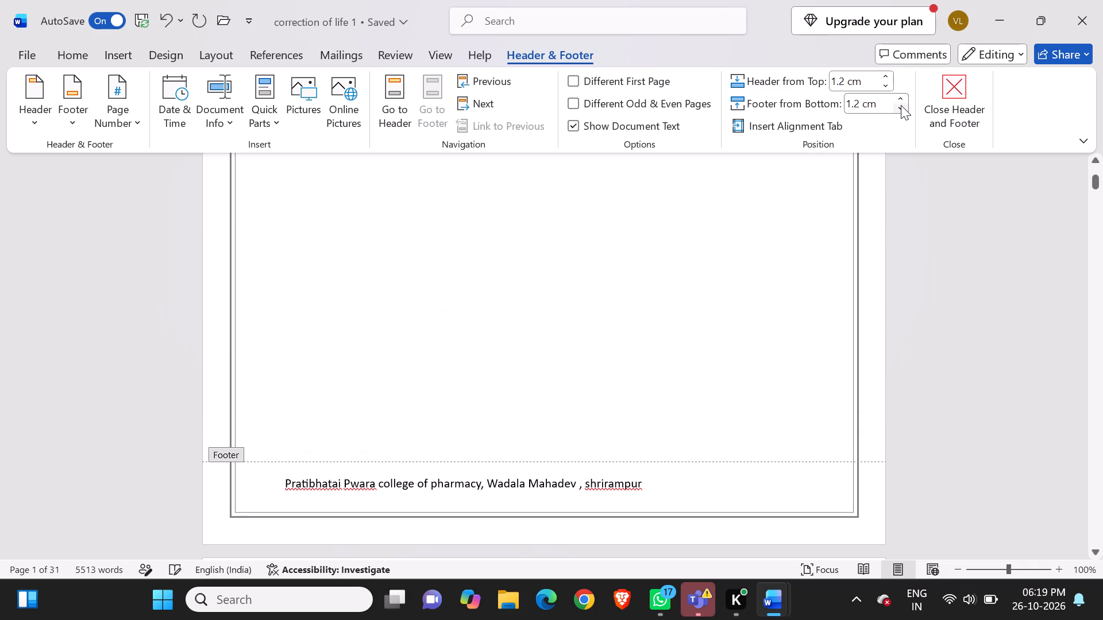
left_click(901, 105)
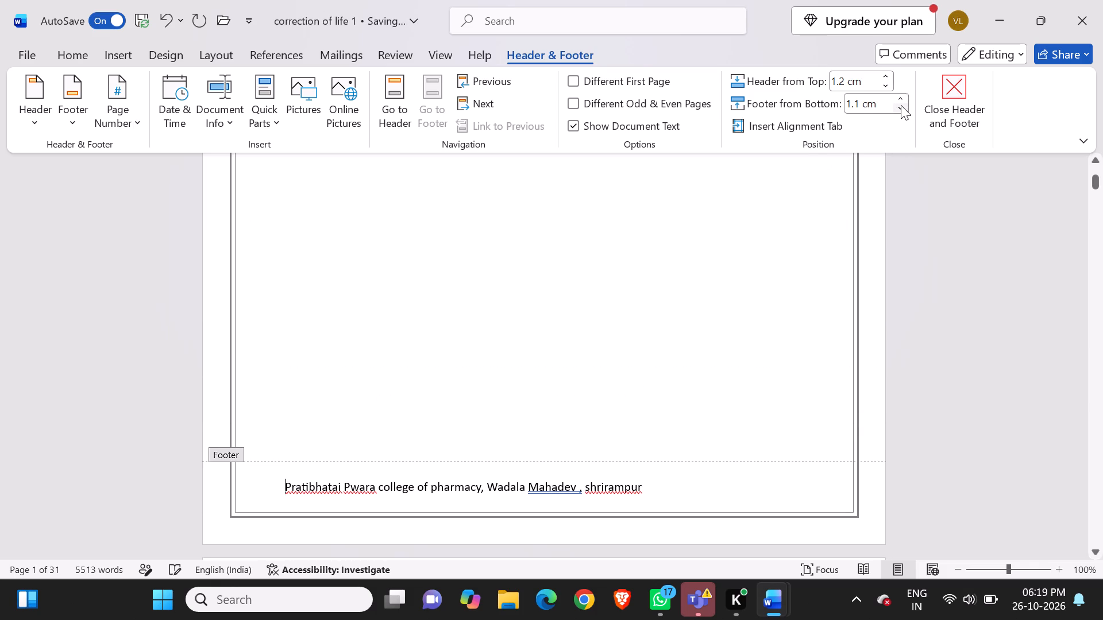
left_click(901, 105)
left_click(901, 105)
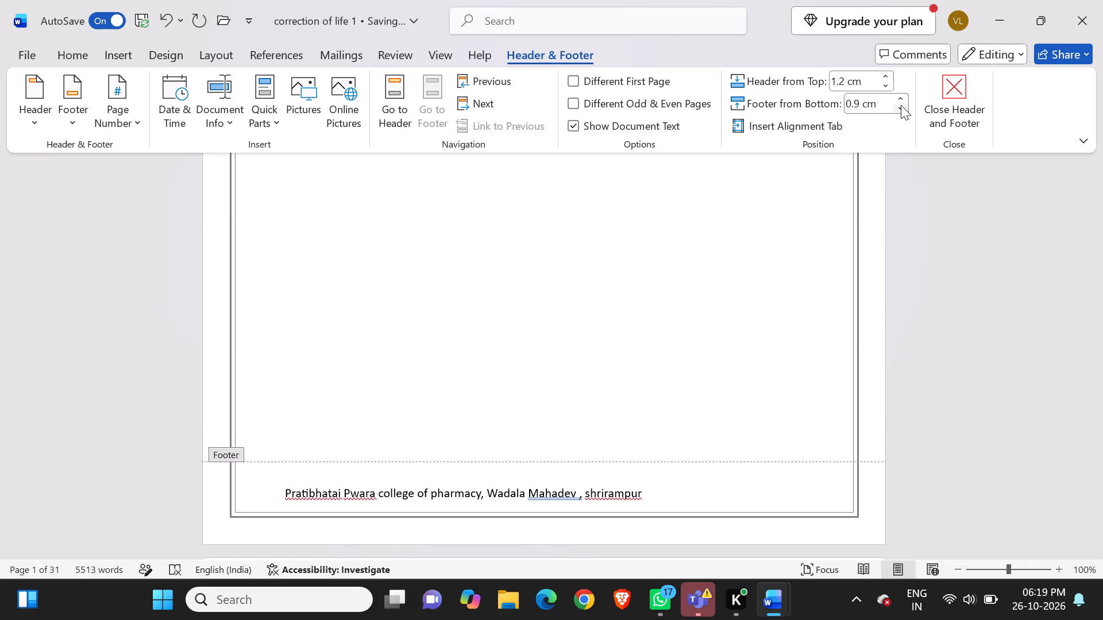
left_click(901, 100)
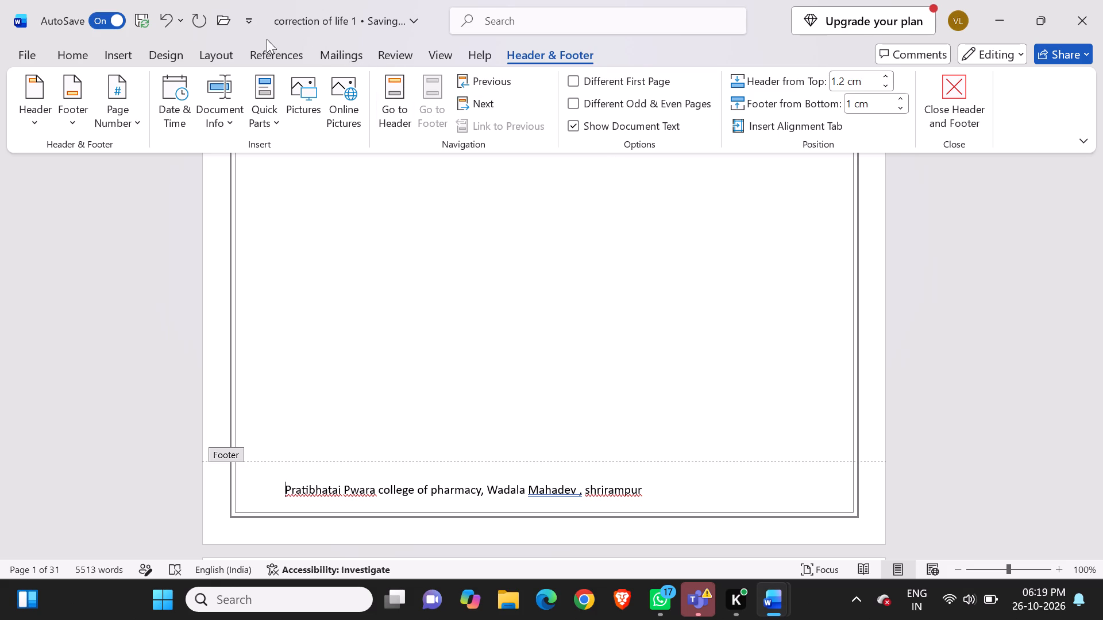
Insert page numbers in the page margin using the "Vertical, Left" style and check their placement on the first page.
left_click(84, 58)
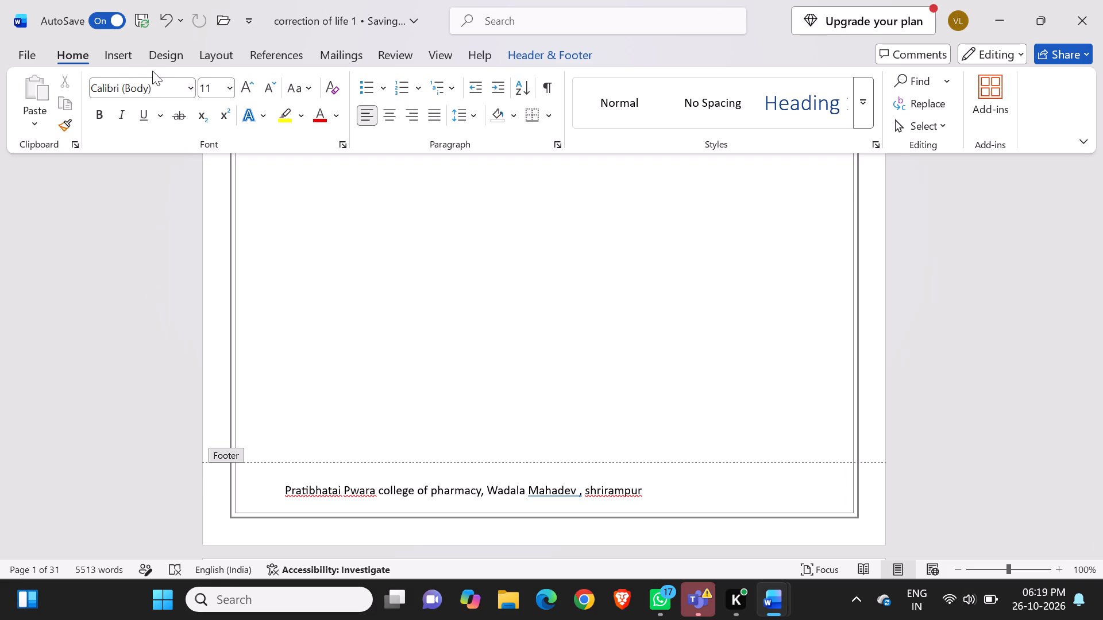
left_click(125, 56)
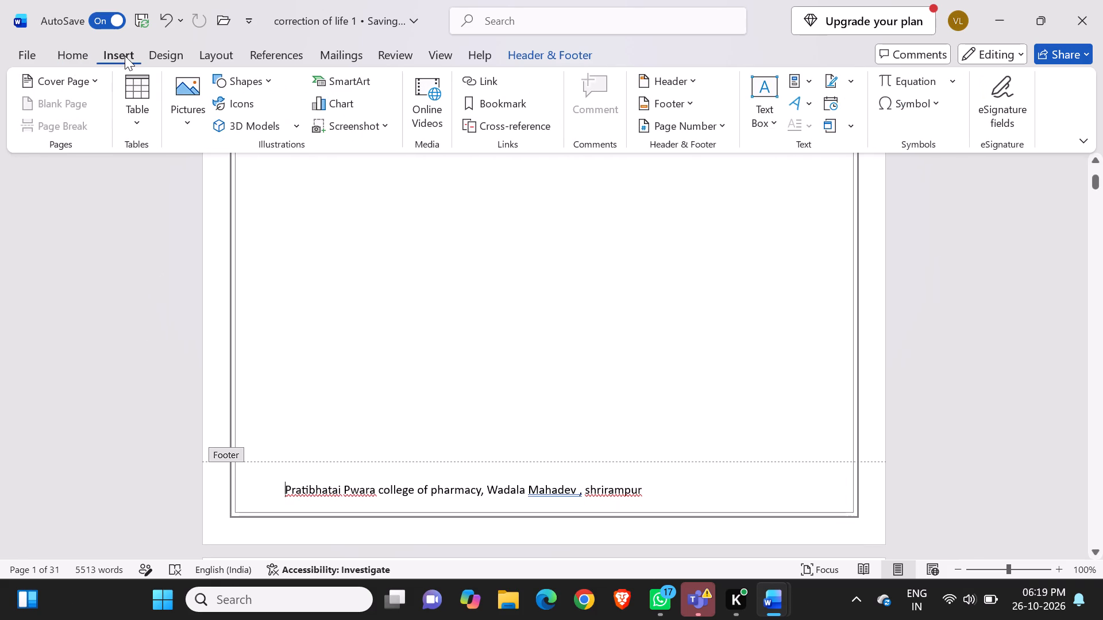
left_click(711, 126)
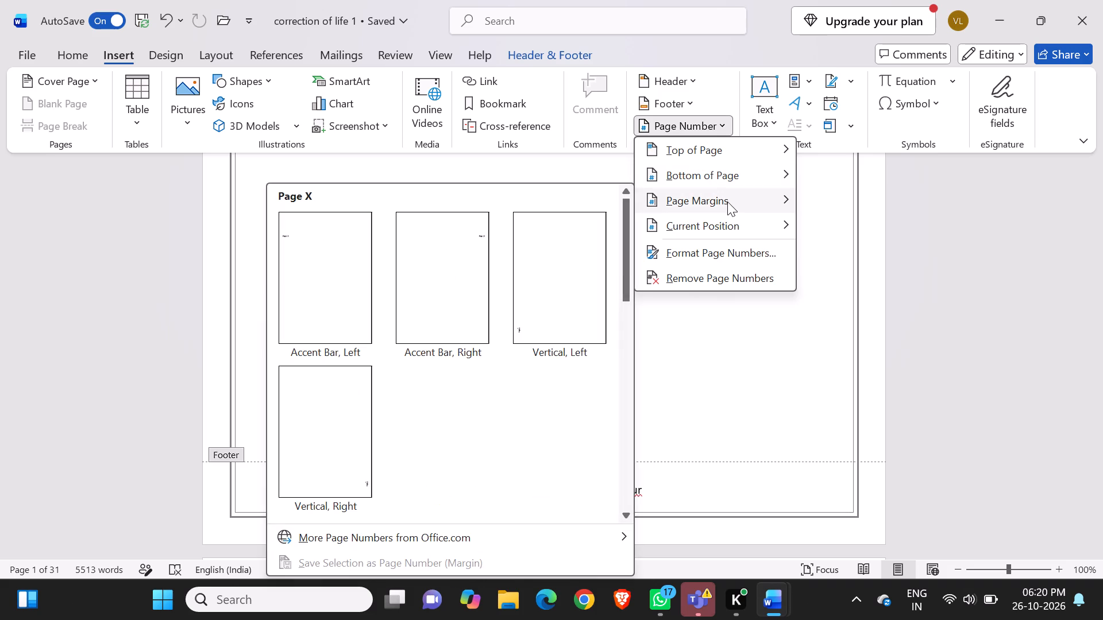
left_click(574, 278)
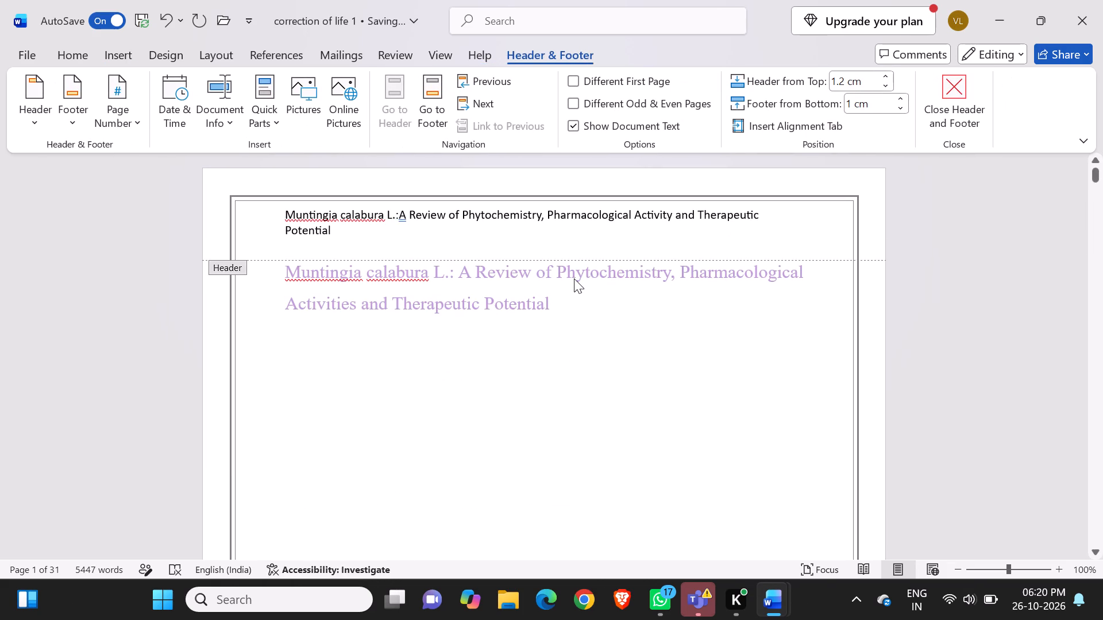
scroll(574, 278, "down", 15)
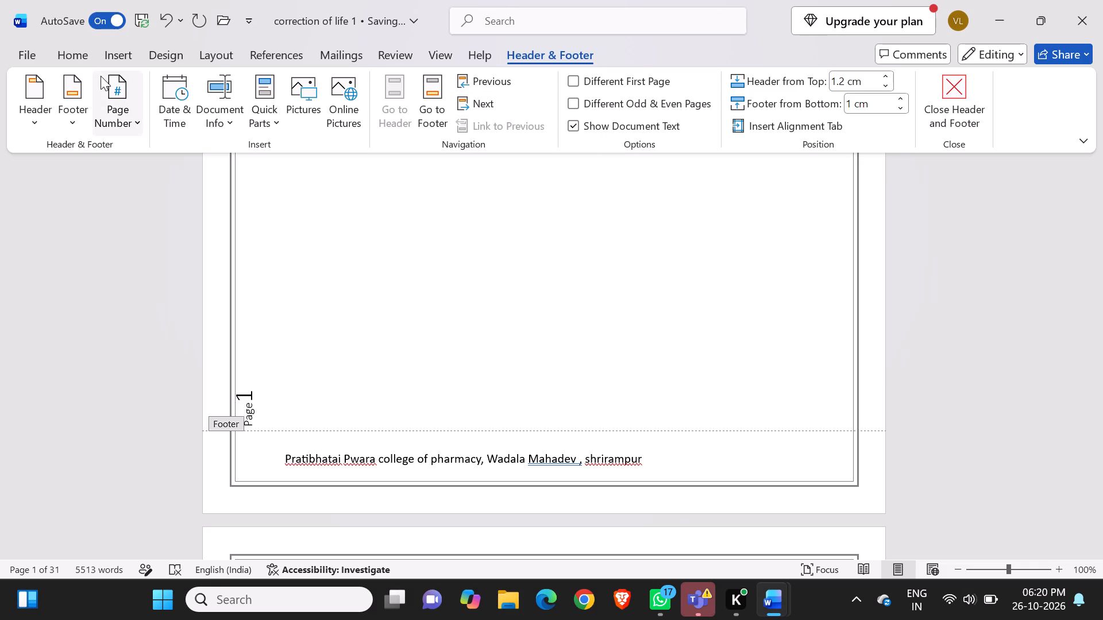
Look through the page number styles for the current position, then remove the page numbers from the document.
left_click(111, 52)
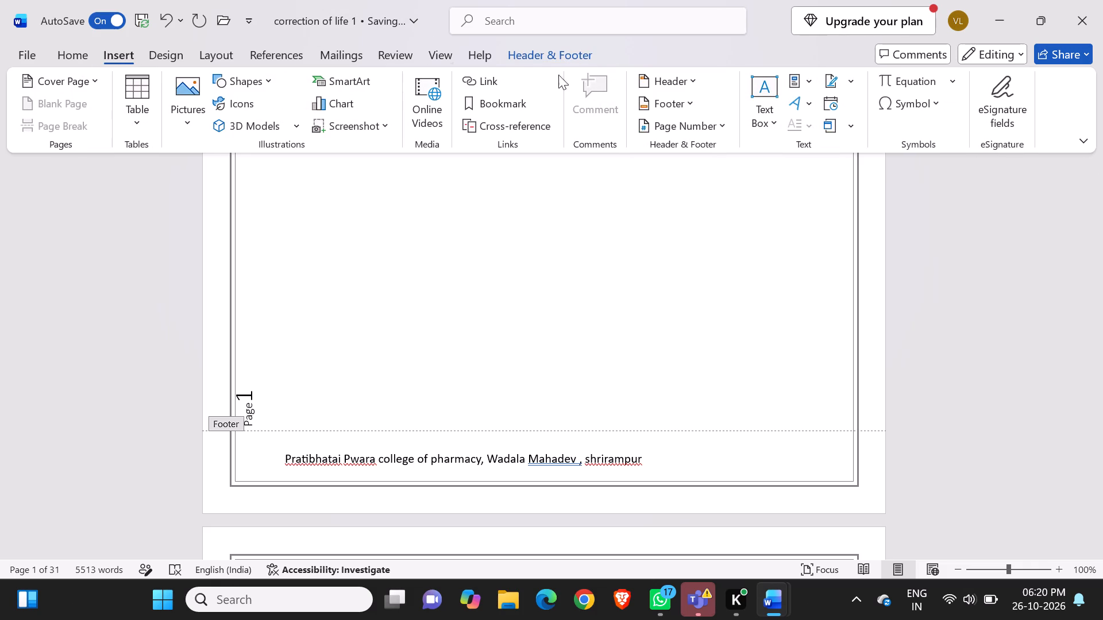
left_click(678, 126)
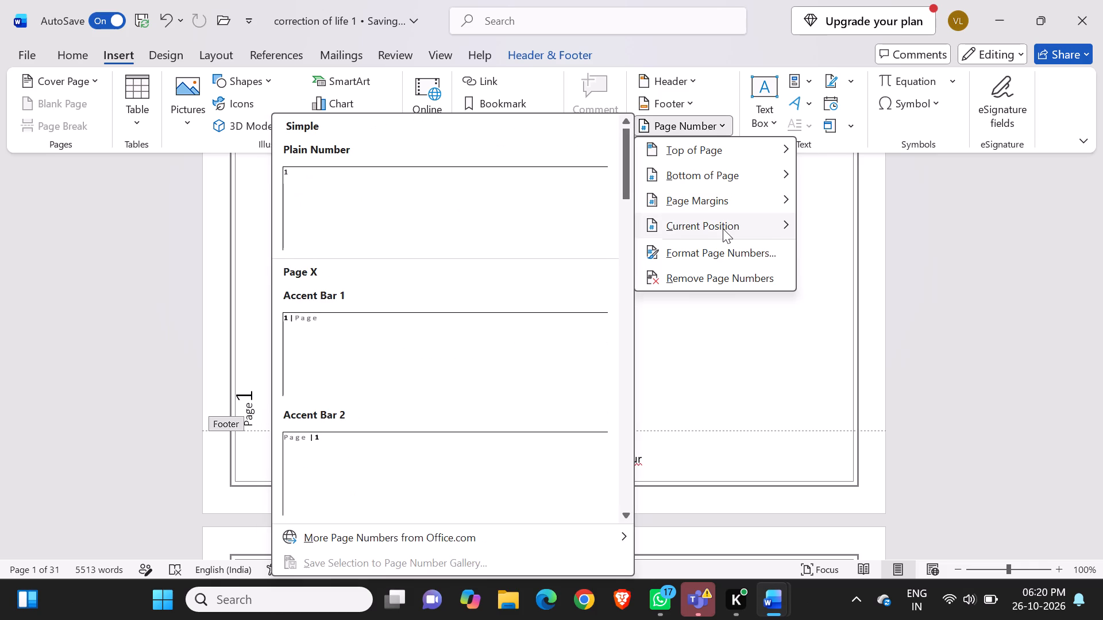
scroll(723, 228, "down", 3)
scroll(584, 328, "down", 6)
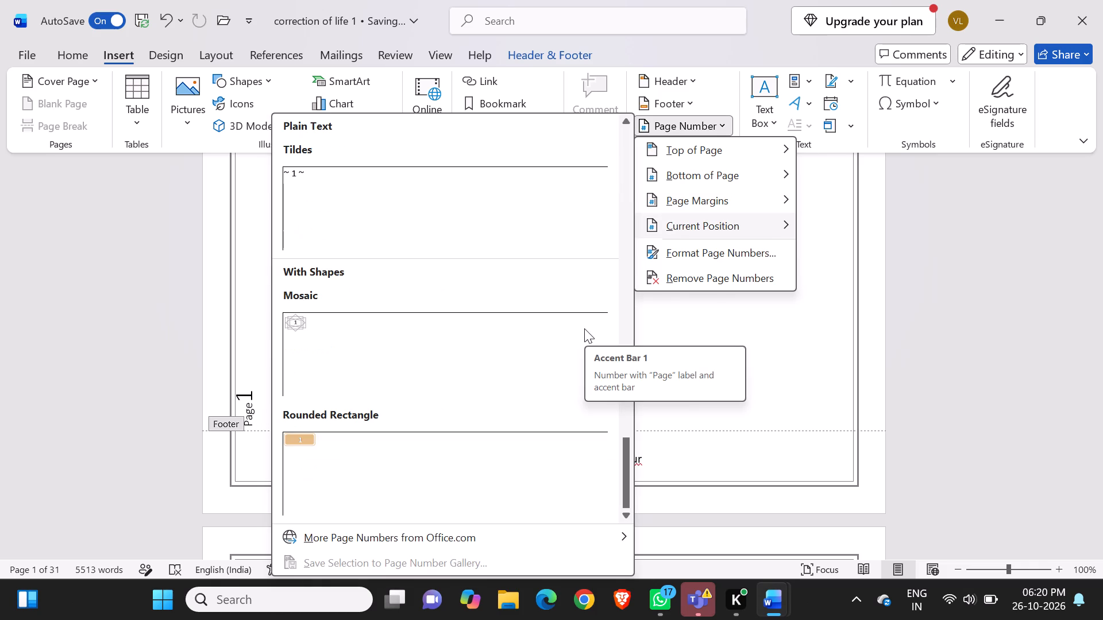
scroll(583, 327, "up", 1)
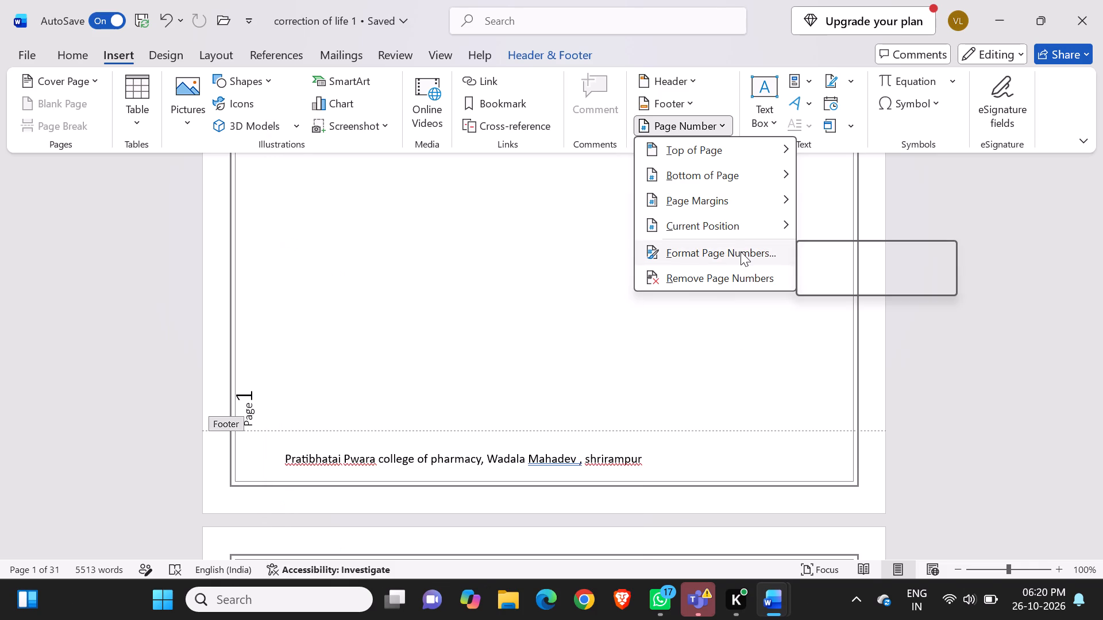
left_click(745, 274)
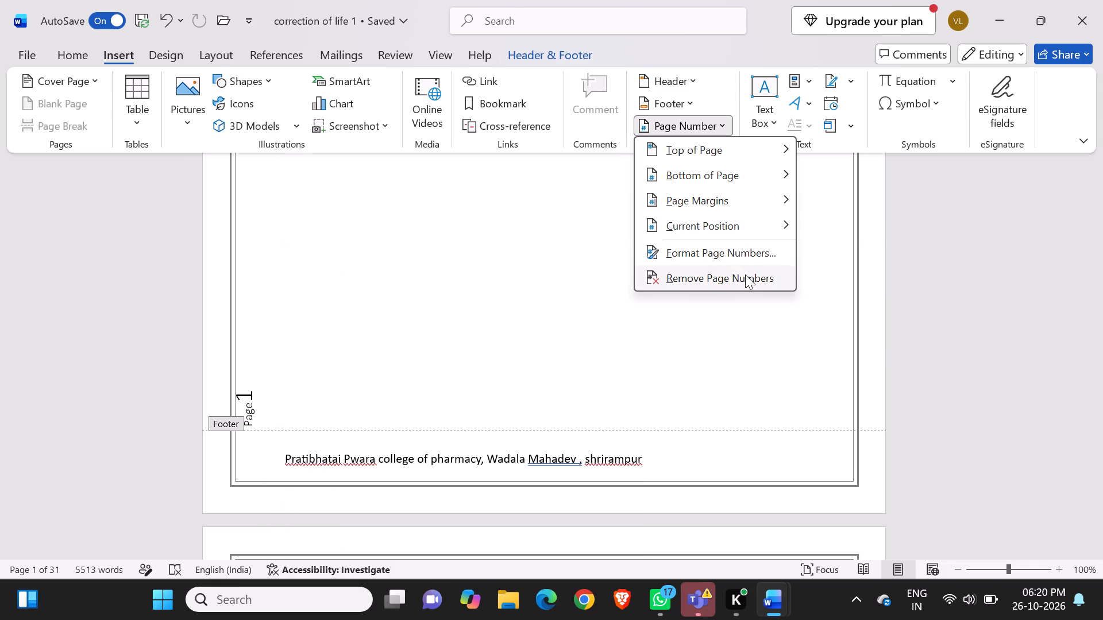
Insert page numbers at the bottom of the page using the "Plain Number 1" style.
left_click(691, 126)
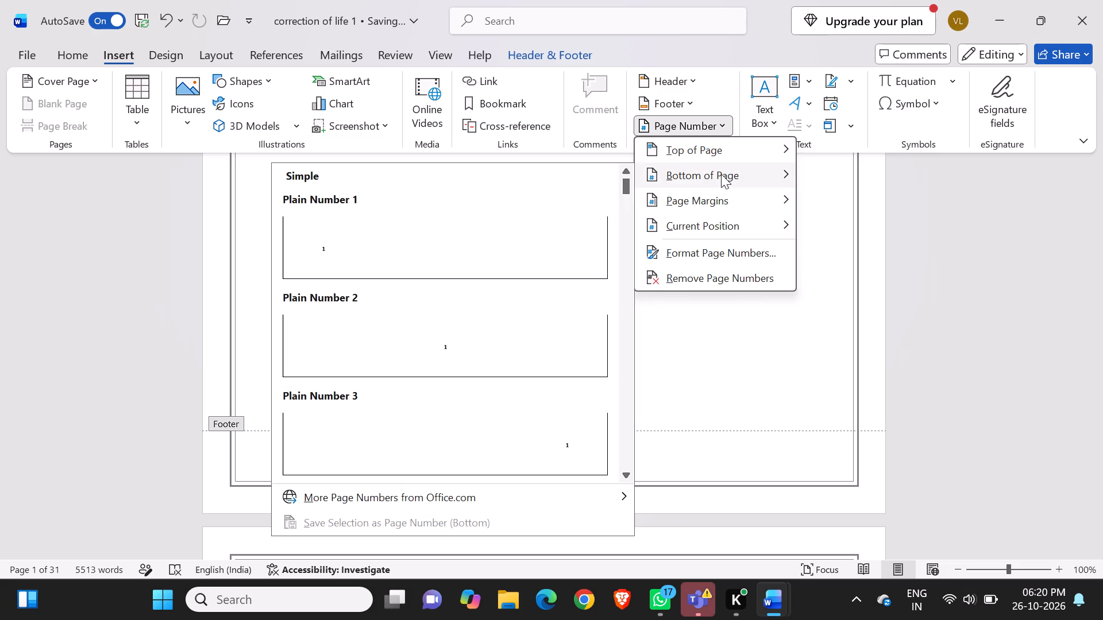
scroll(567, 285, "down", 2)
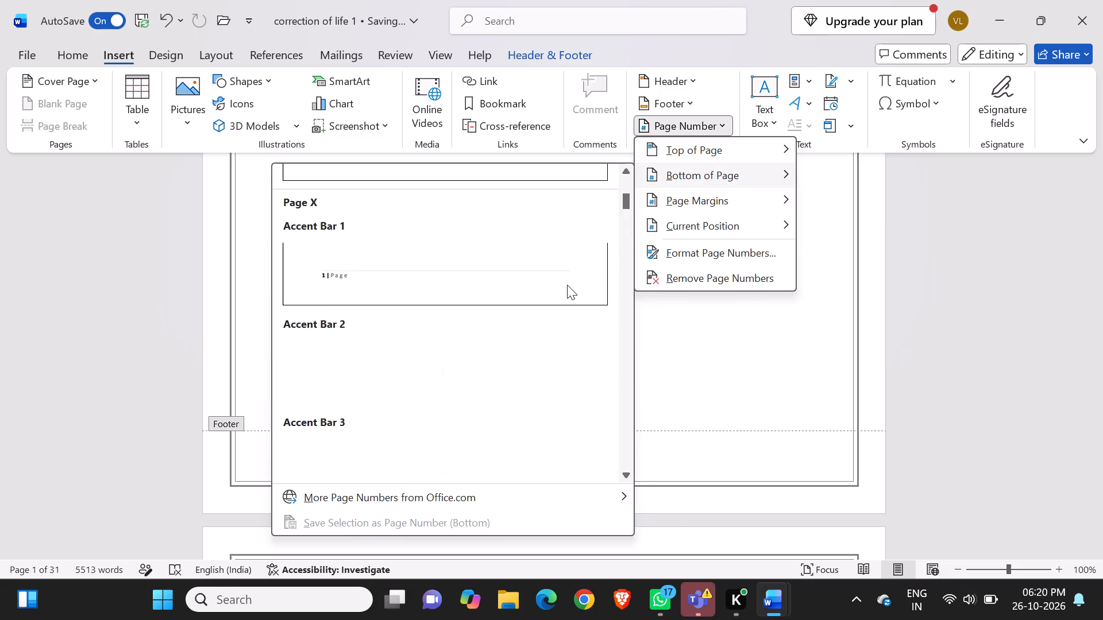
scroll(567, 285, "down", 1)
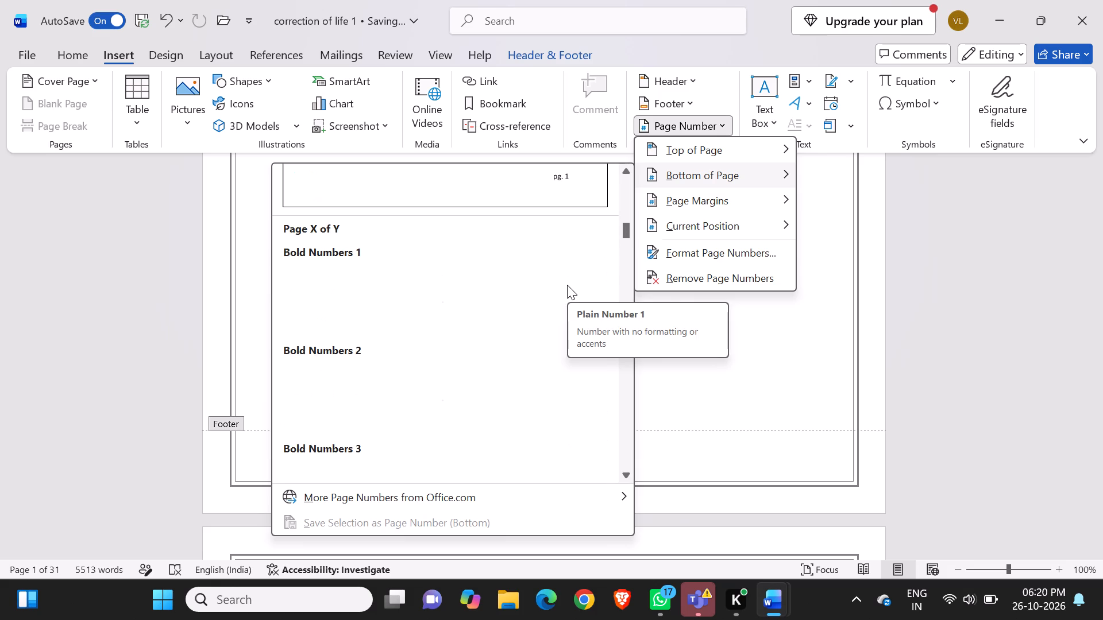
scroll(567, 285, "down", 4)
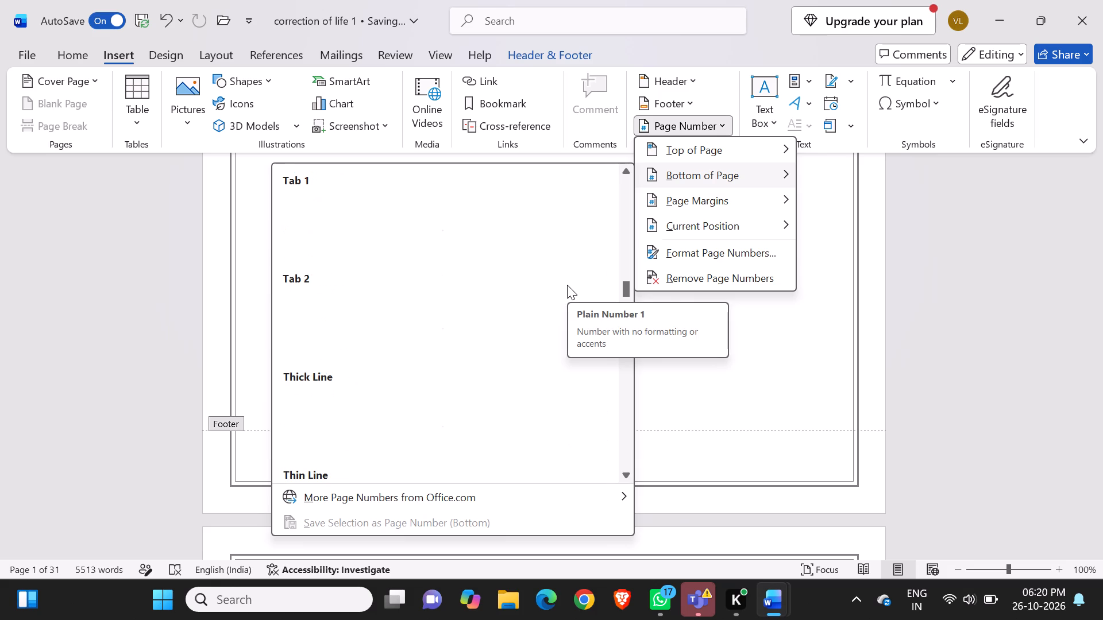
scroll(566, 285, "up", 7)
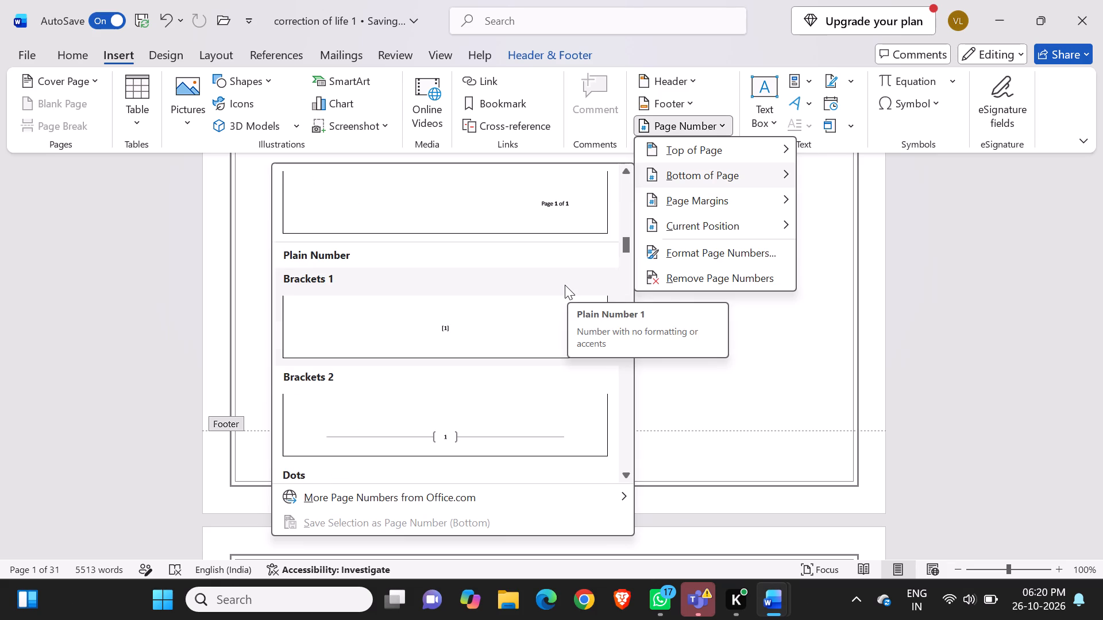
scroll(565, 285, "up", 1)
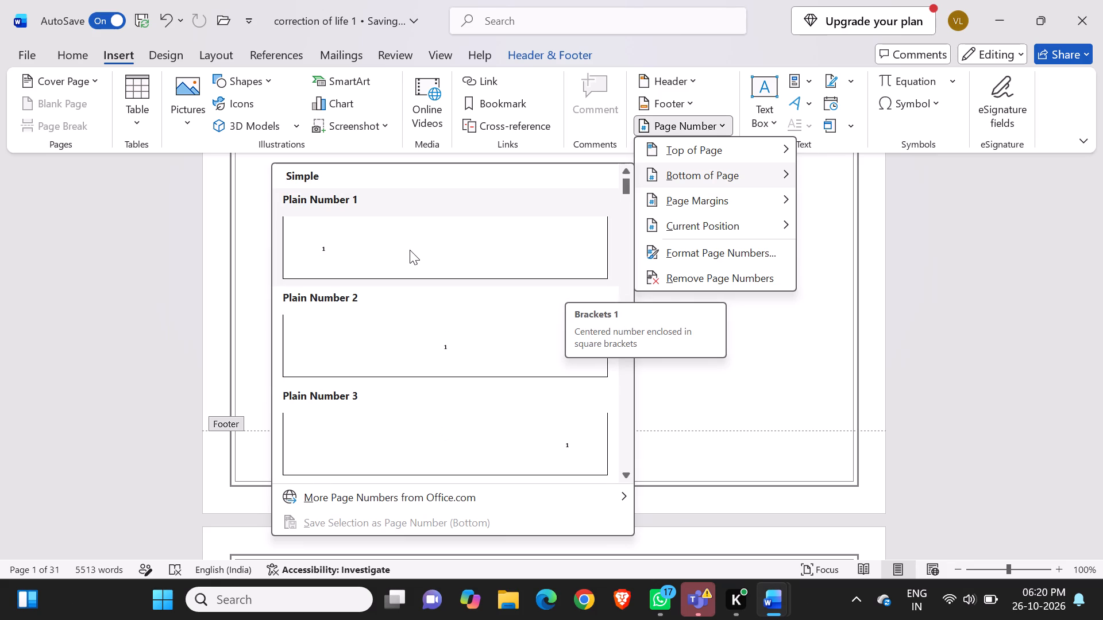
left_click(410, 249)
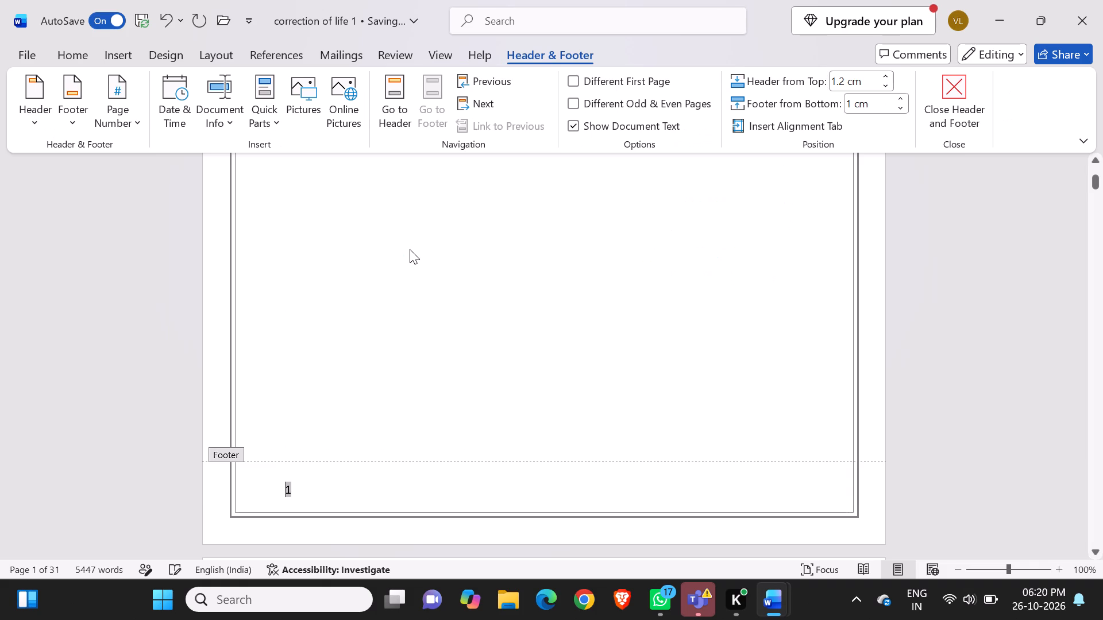
Check the first page from its upper part down to the footer to see how the page number is placed.
scroll(410, 249, "up", 12)
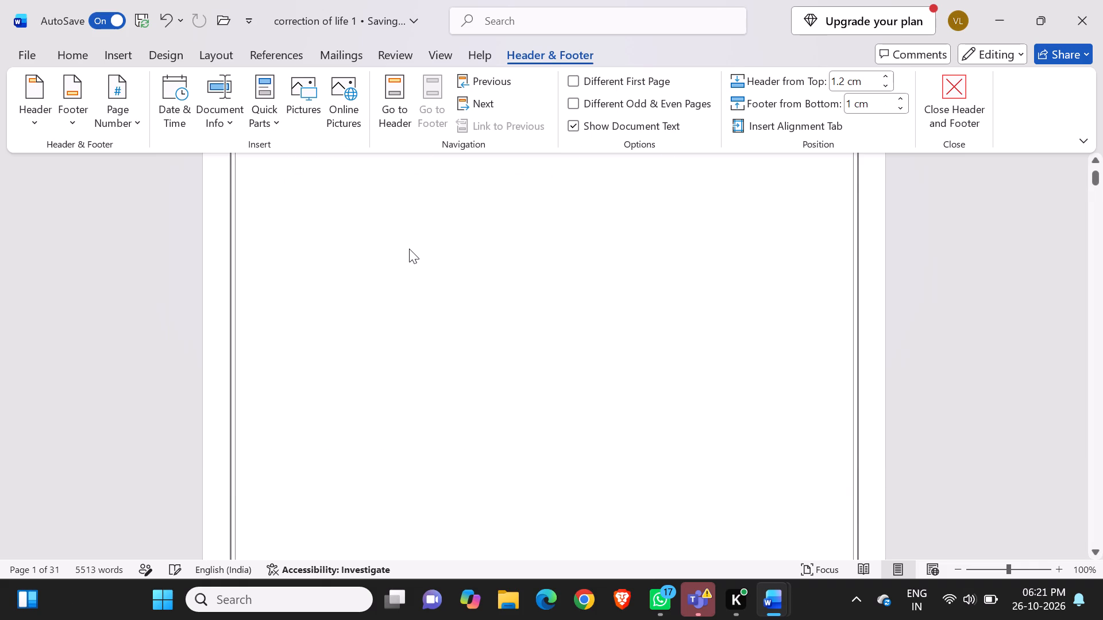
scroll(409, 249, "up", 2)
scroll(409, 248, "down", 16)
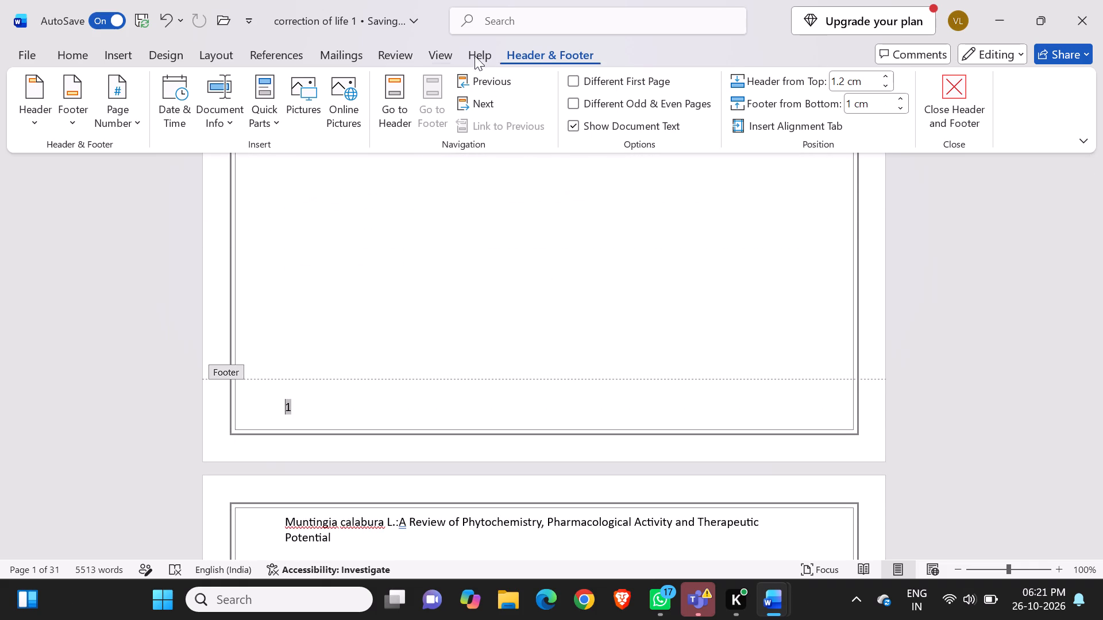
Replace the footer page number with the "Plain Number 3" style at the bottom of the page.
left_click(126, 59)
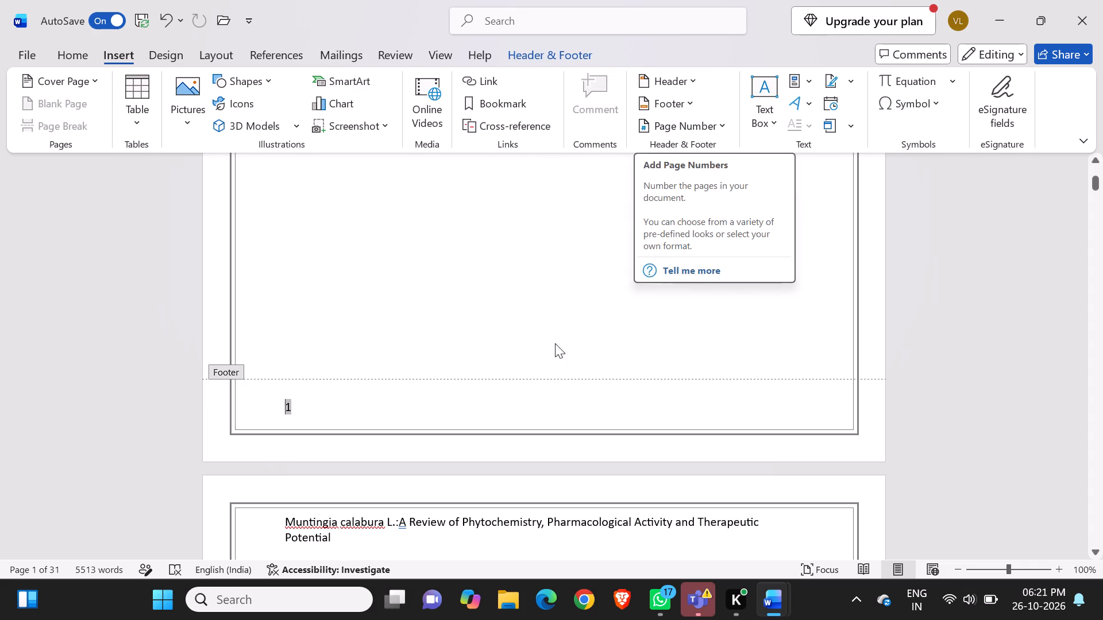
left_click(712, 129)
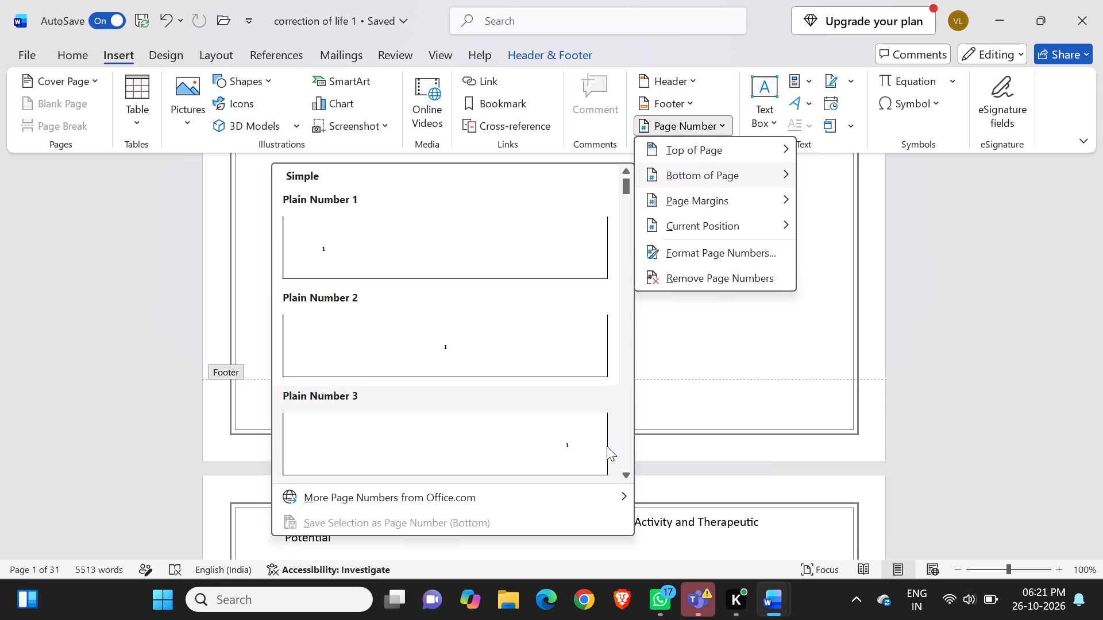
left_click(587, 443)
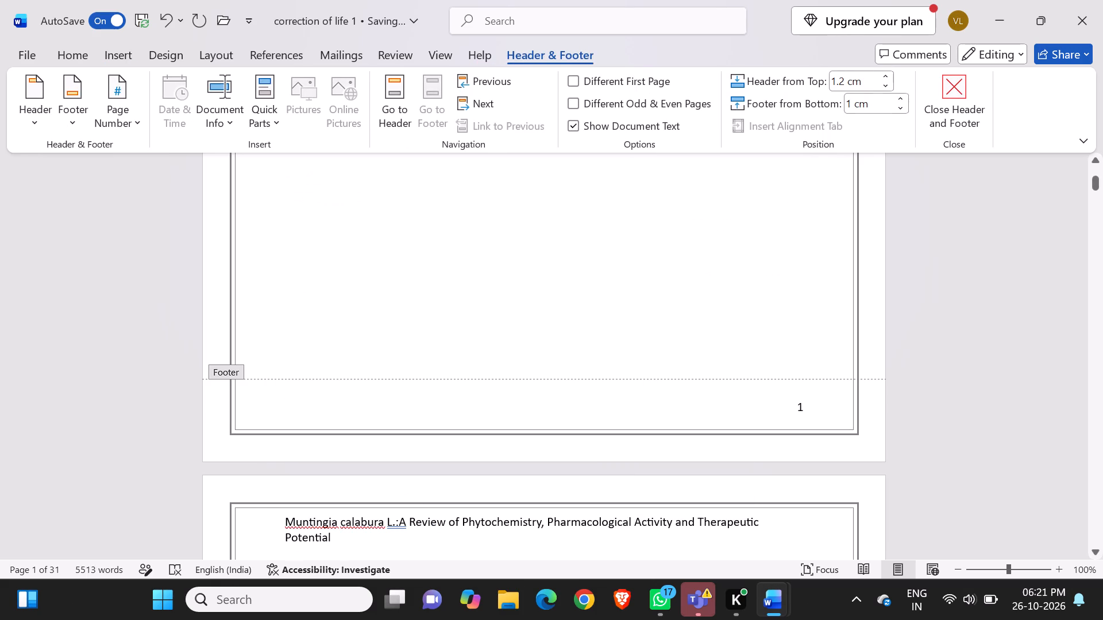
left_click(124, 48)
left_click(728, 126)
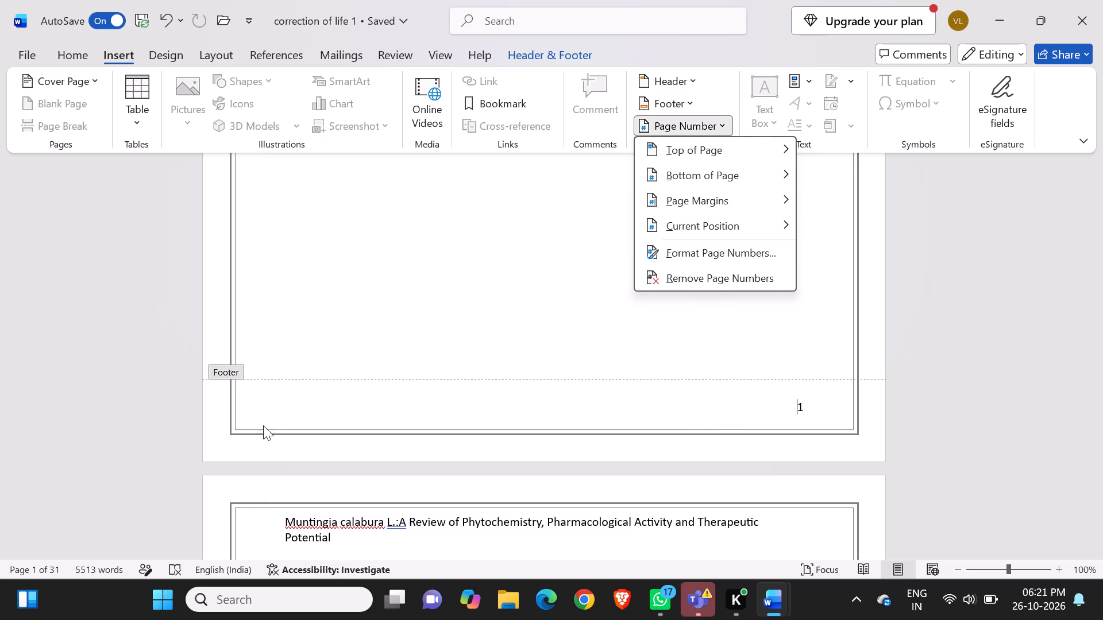
Change the alignment of the first page's footer page number from right to left.
left_click(261, 408)
left_click(287, 401)
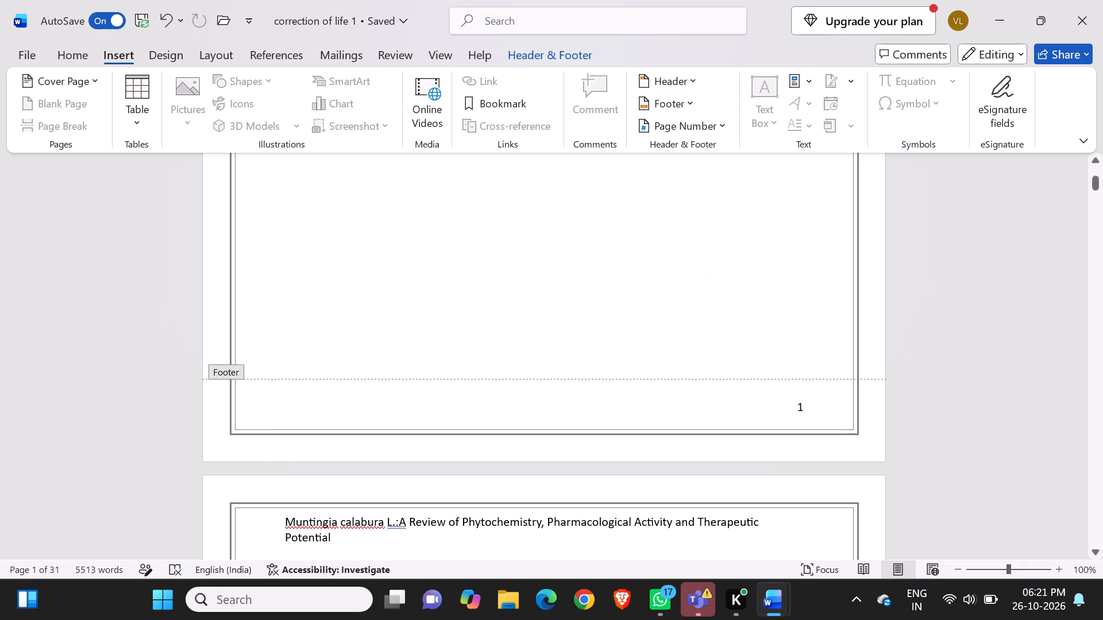
left_click(236, 369)
left_click(277, 398)
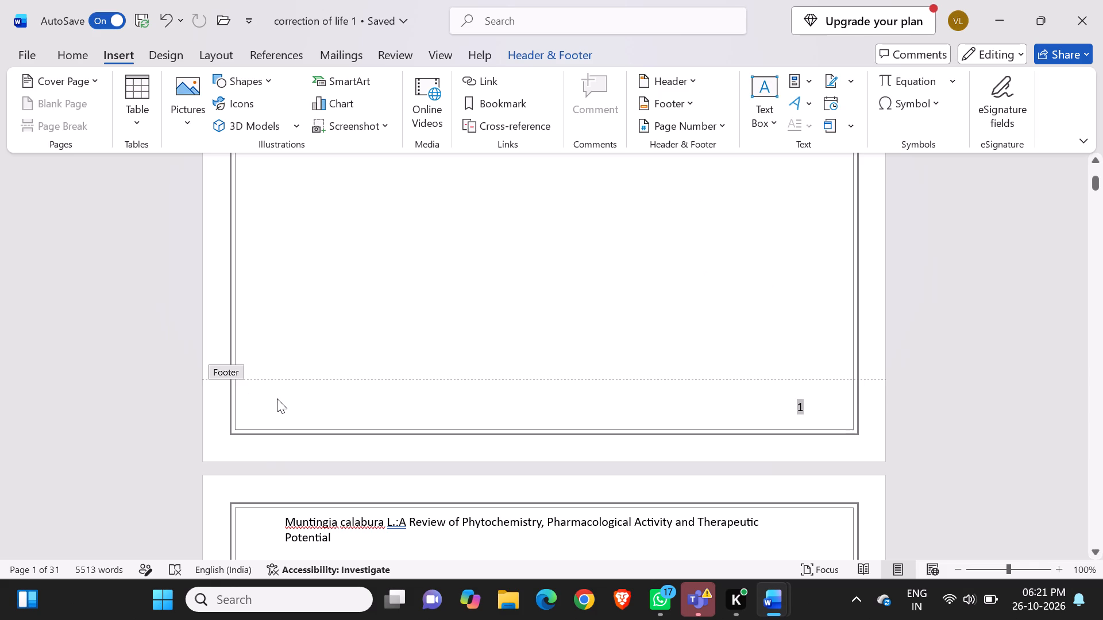
left_click(334, 410)
key("BackSpace")
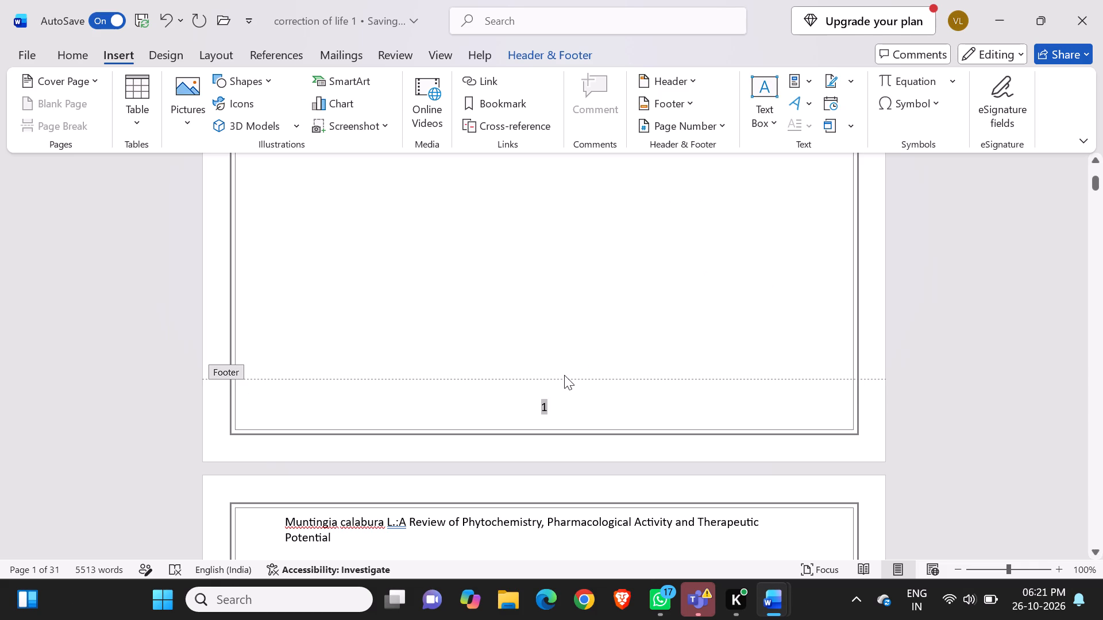
key("BackSpace")
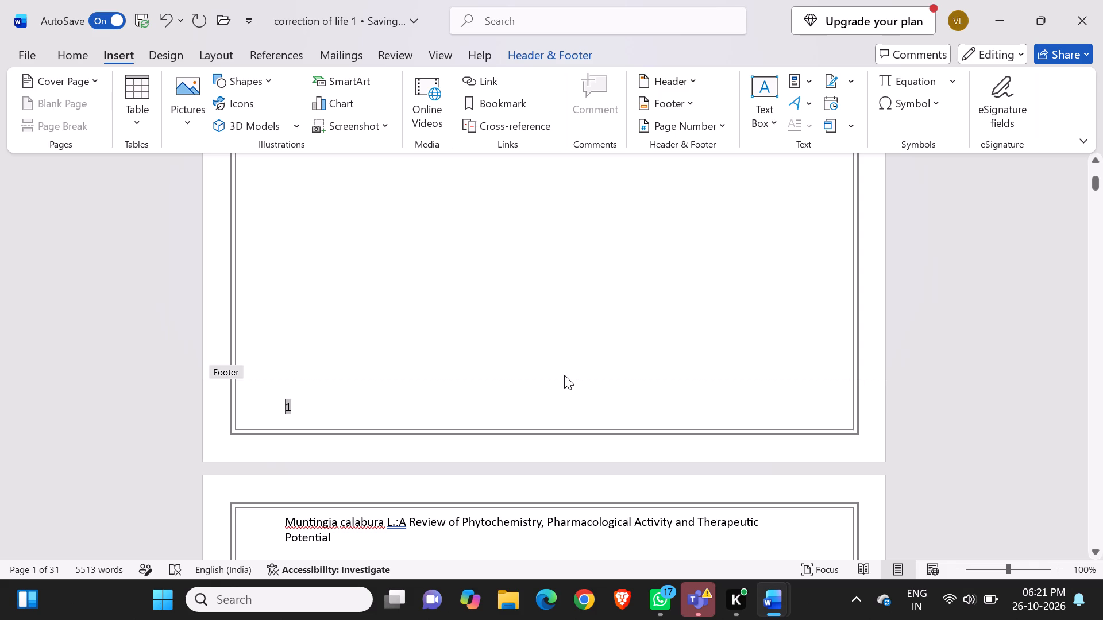
key("p")
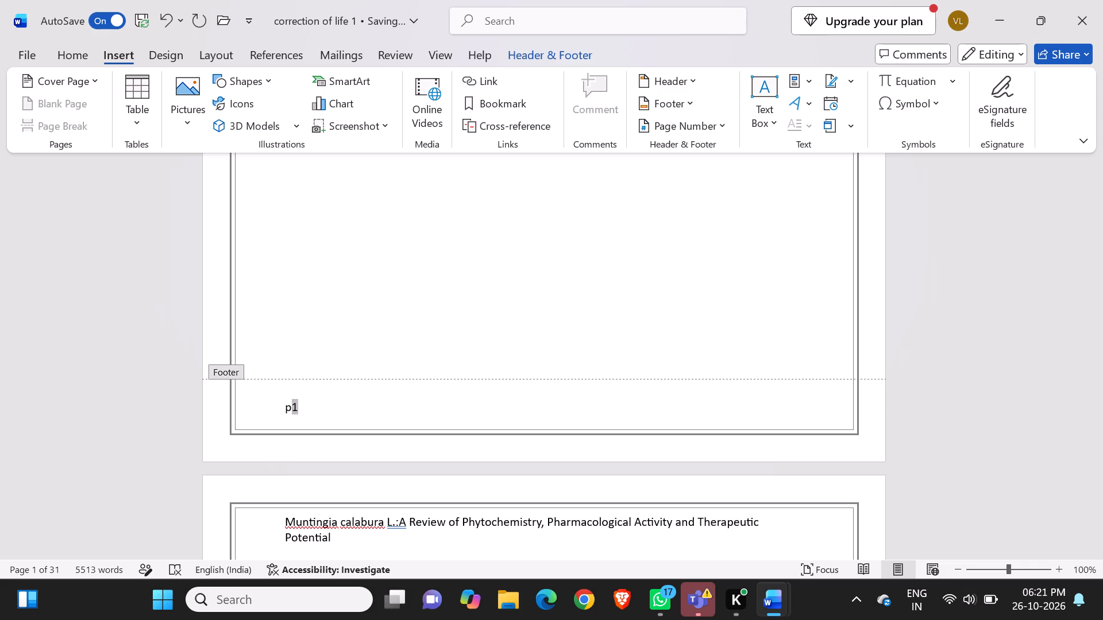
key("BackSpace")
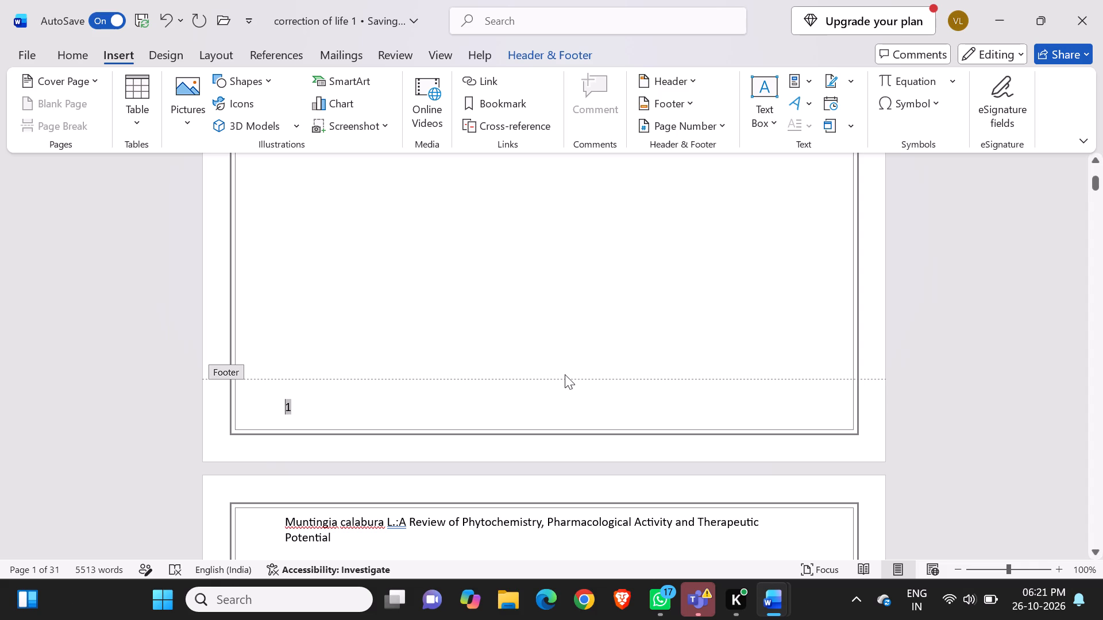
Insert page numbers at the top of the page using the "Plain Number 3" style.
left_click(677, 126)
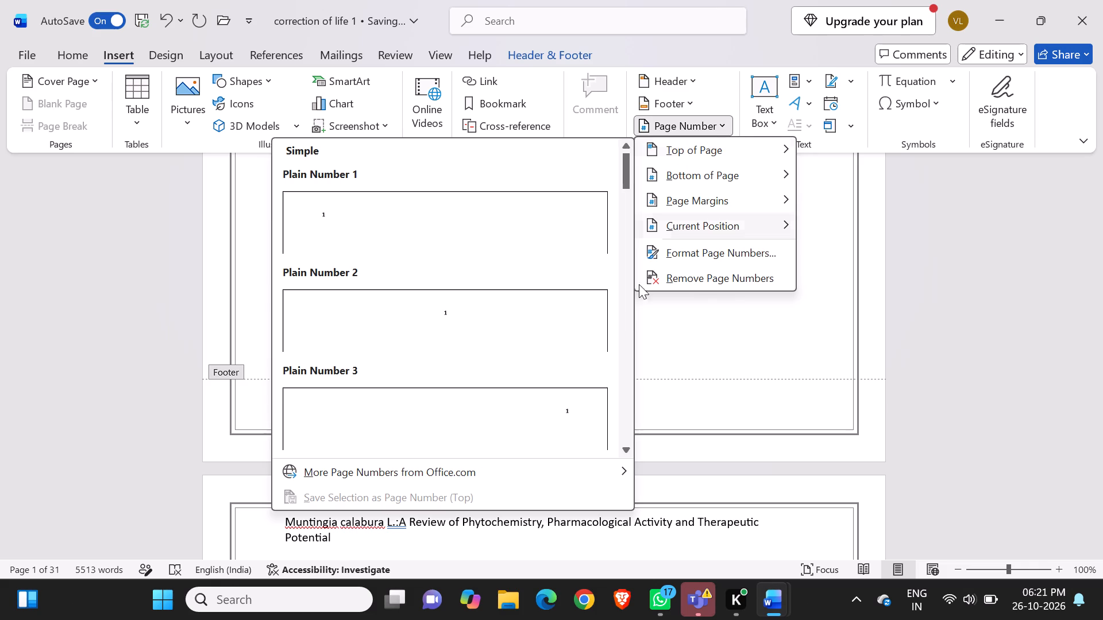
left_click(587, 406)
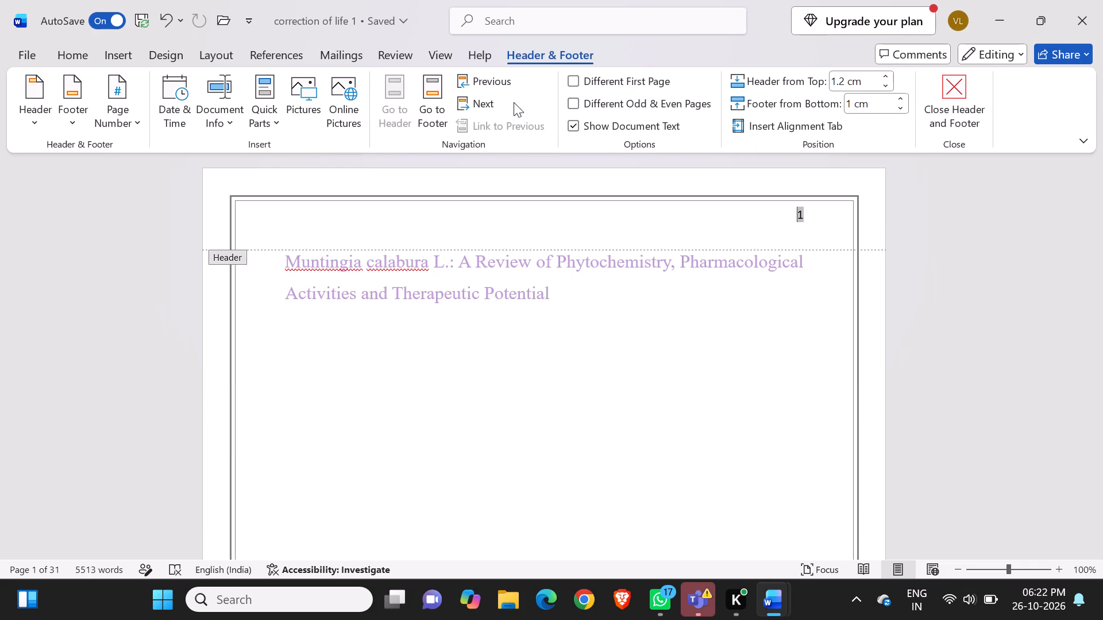
Examine the page number styles offered for the current position, the top of the page and the page margins.
left_click(78, 55)
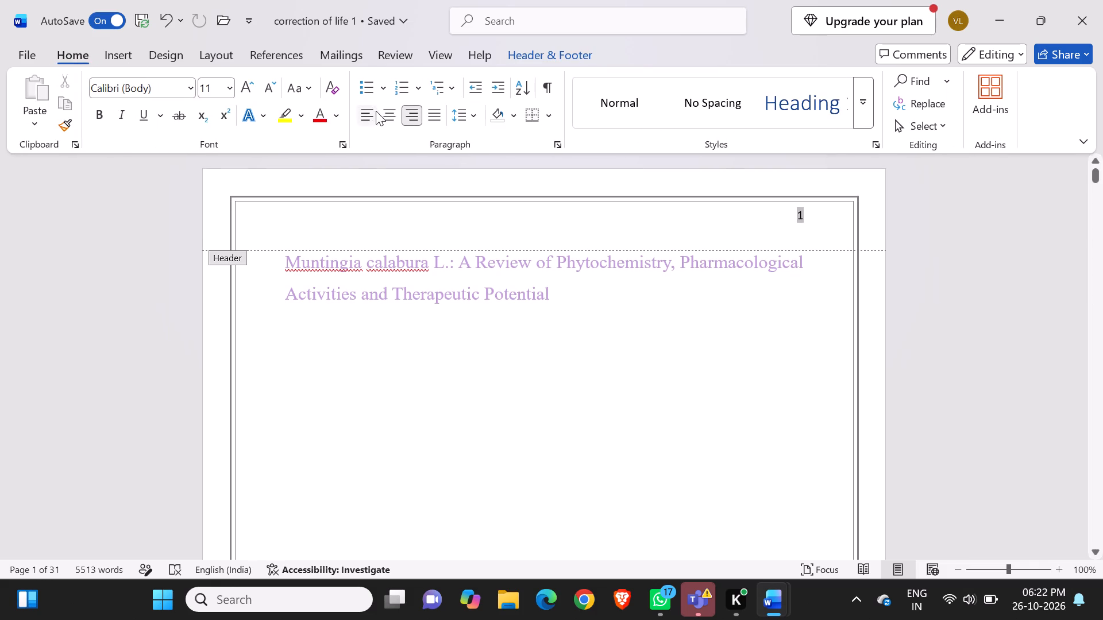
left_click(128, 54)
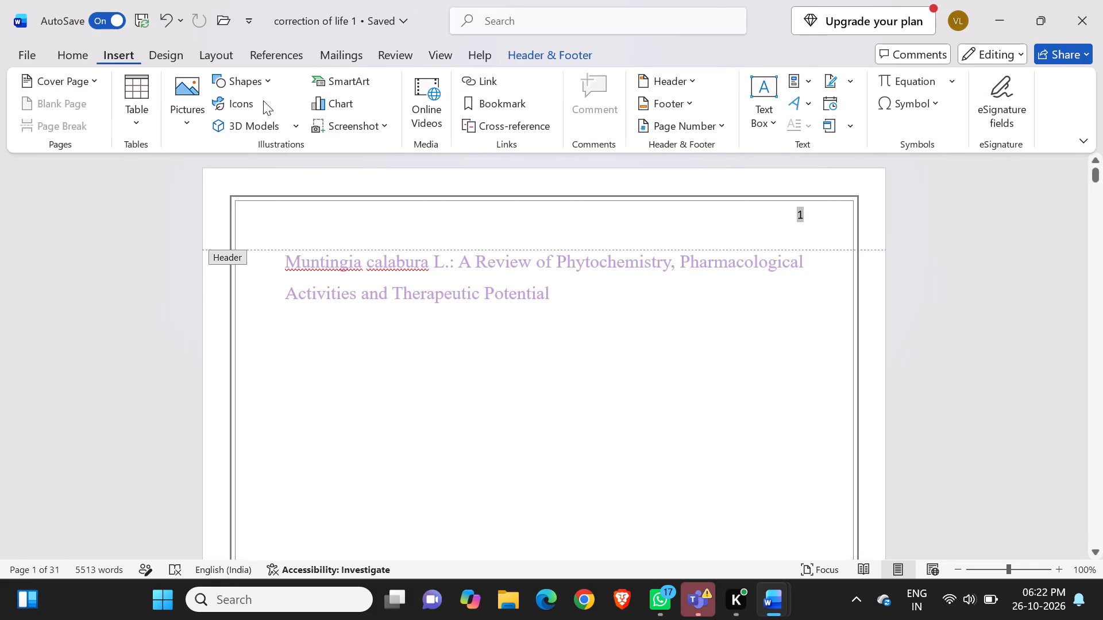
left_click(688, 130)
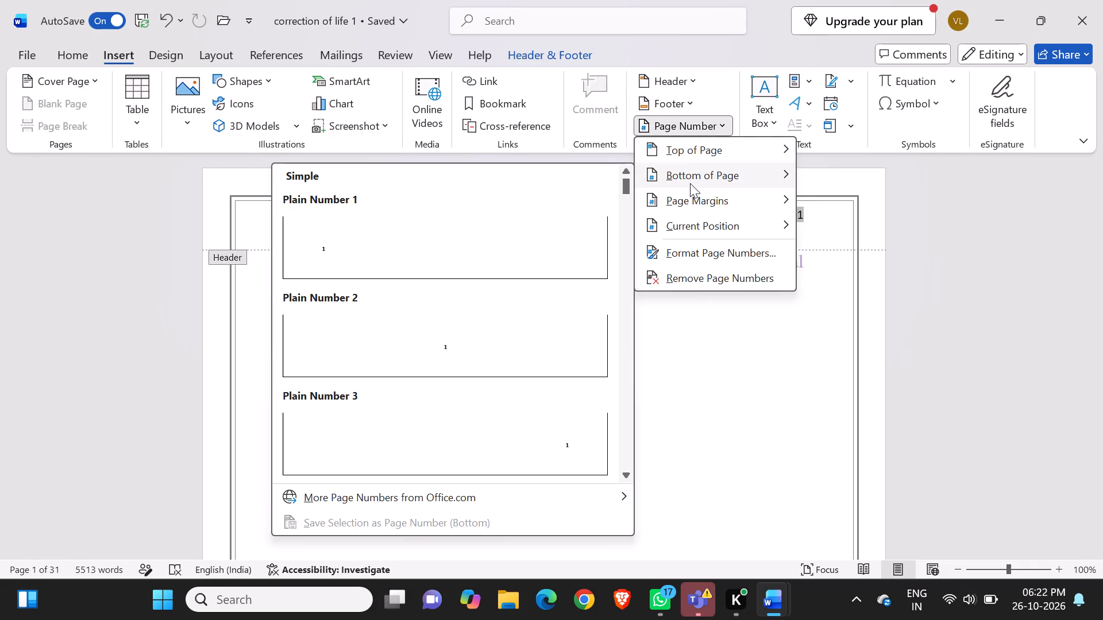
scroll(690, 182, "down", 4)
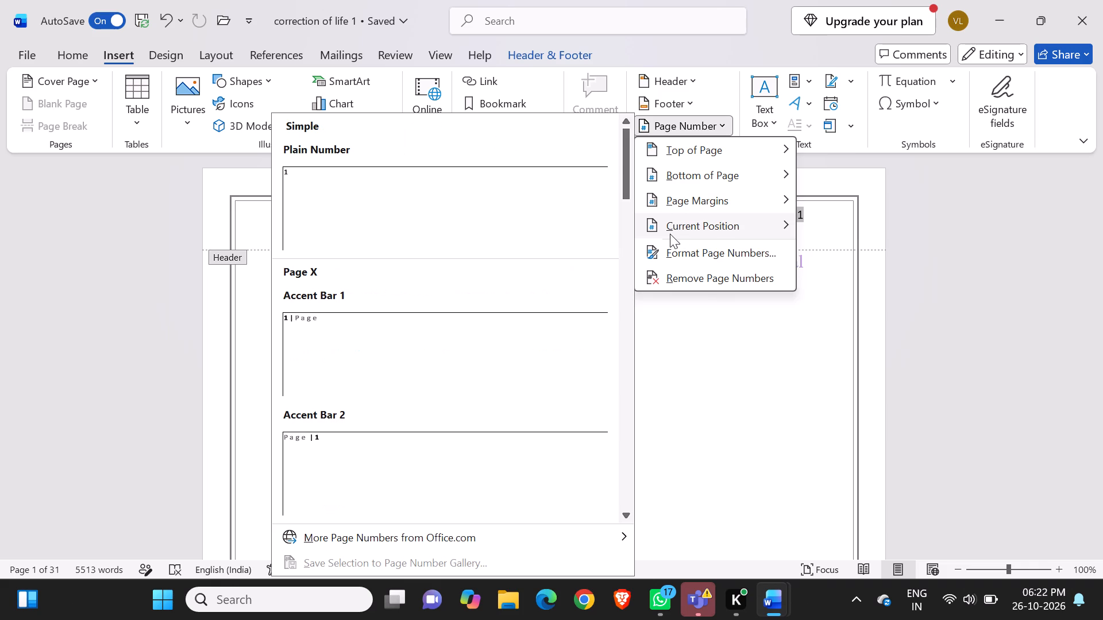
scroll(543, 304, "down", 3)
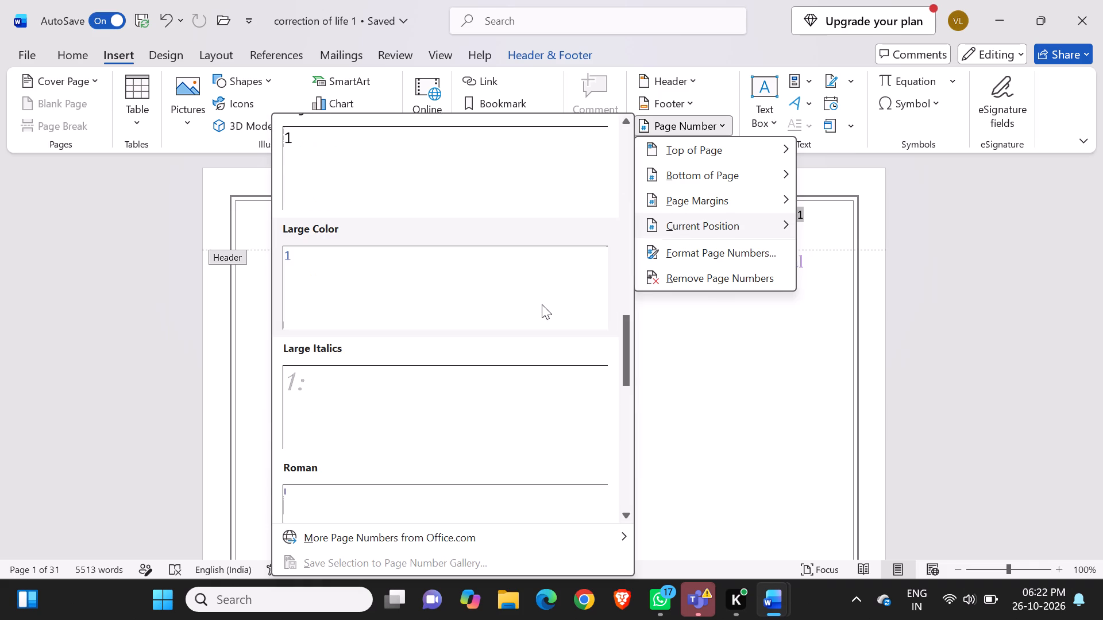
scroll(537, 304, "down", 2)
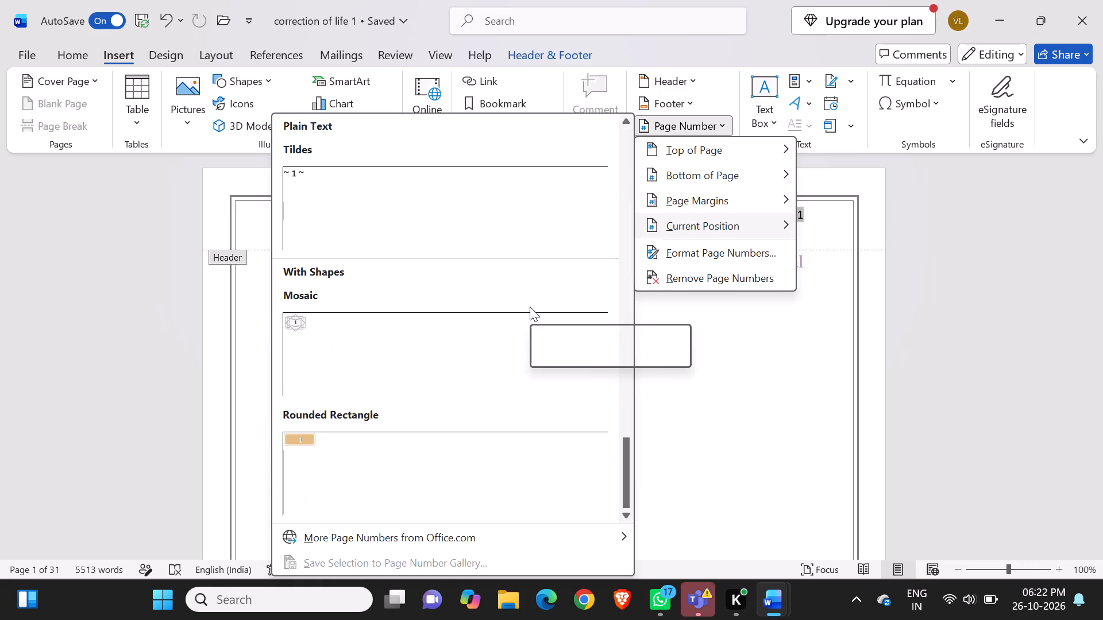
scroll(530, 307, "down", 5)
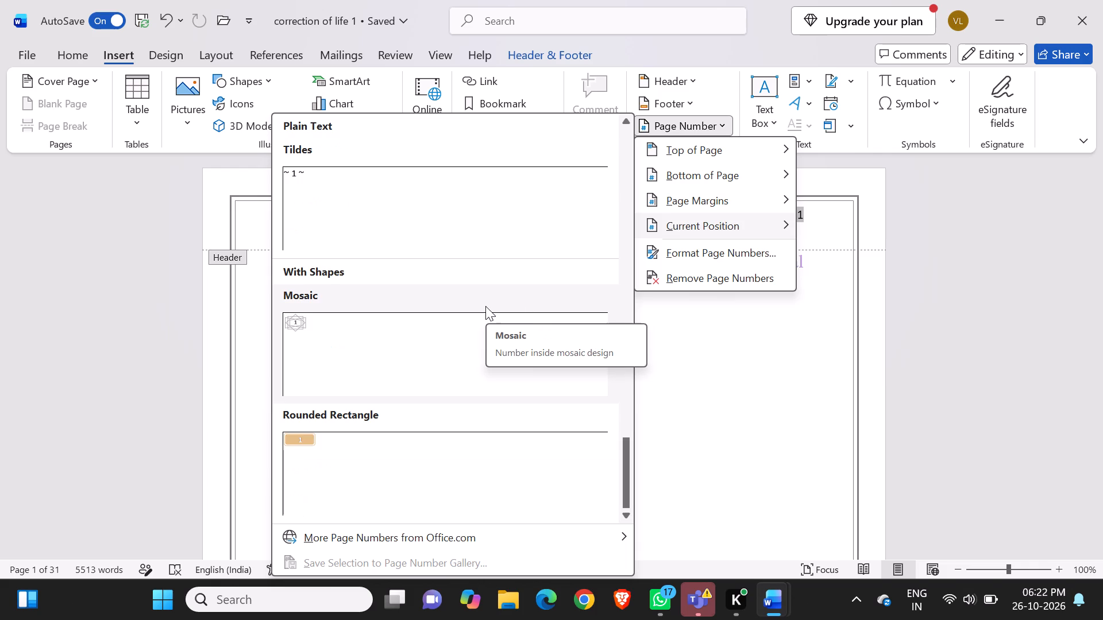
scroll(485, 306, "up", 6)
scroll(484, 305, "down", 9)
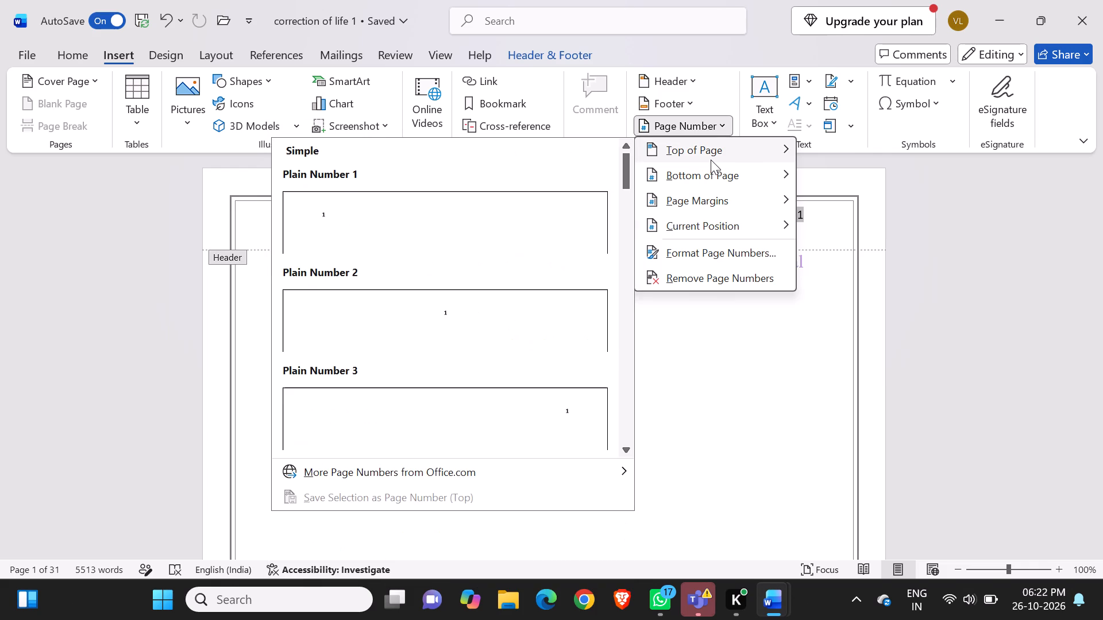
scroll(543, 237, "down", 4)
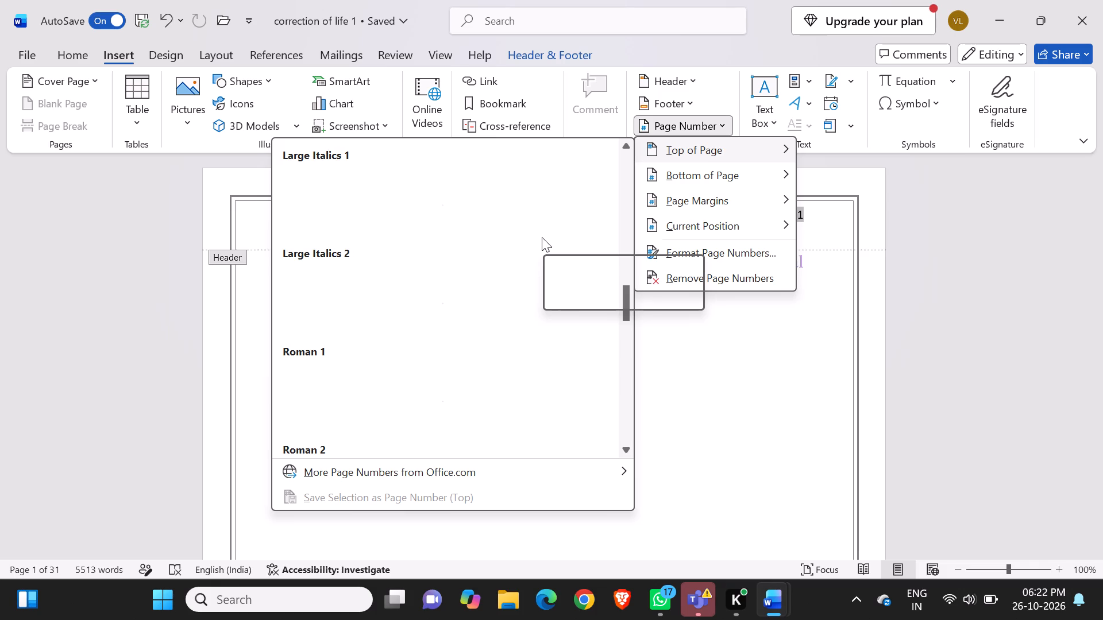
scroll(534, 240, "down", 12)
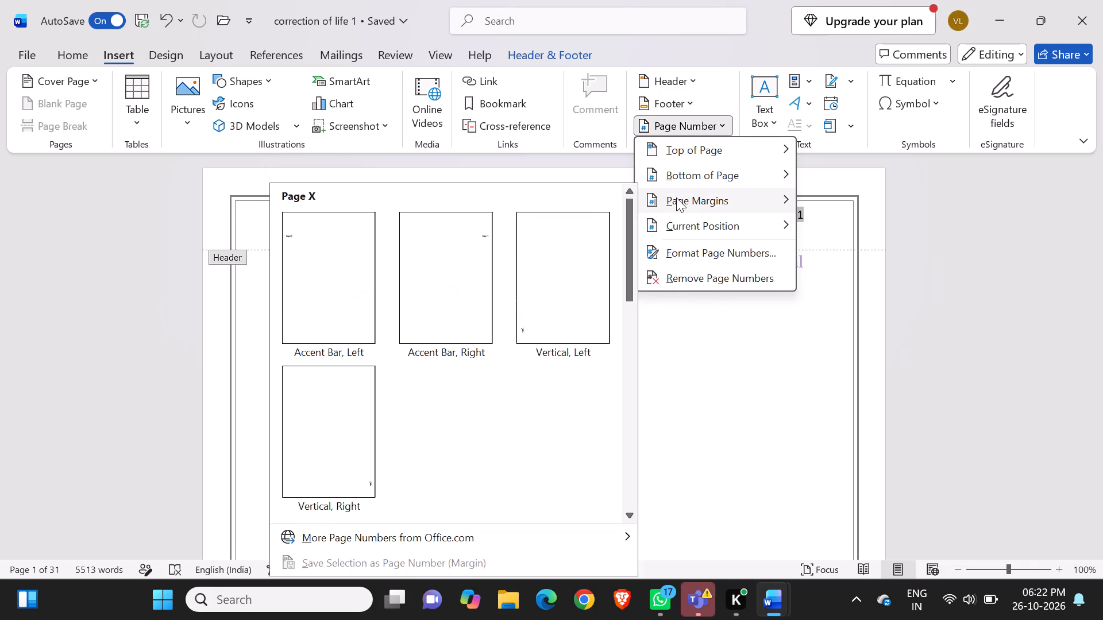
scroll(567, 203, "down", 2)
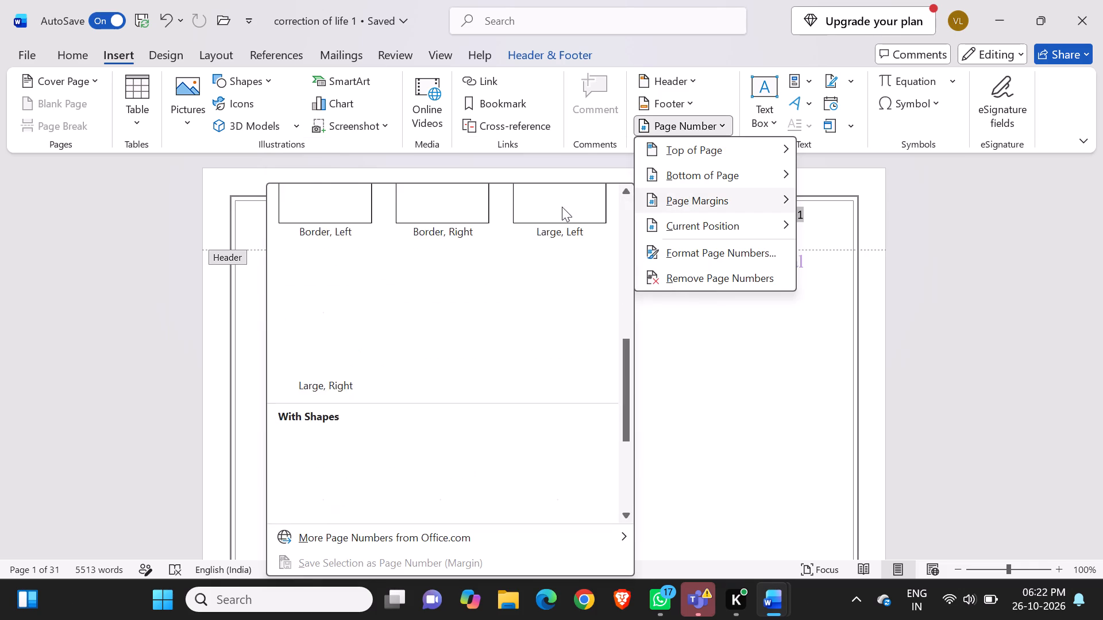
scroll(562, 207, "down", 2)
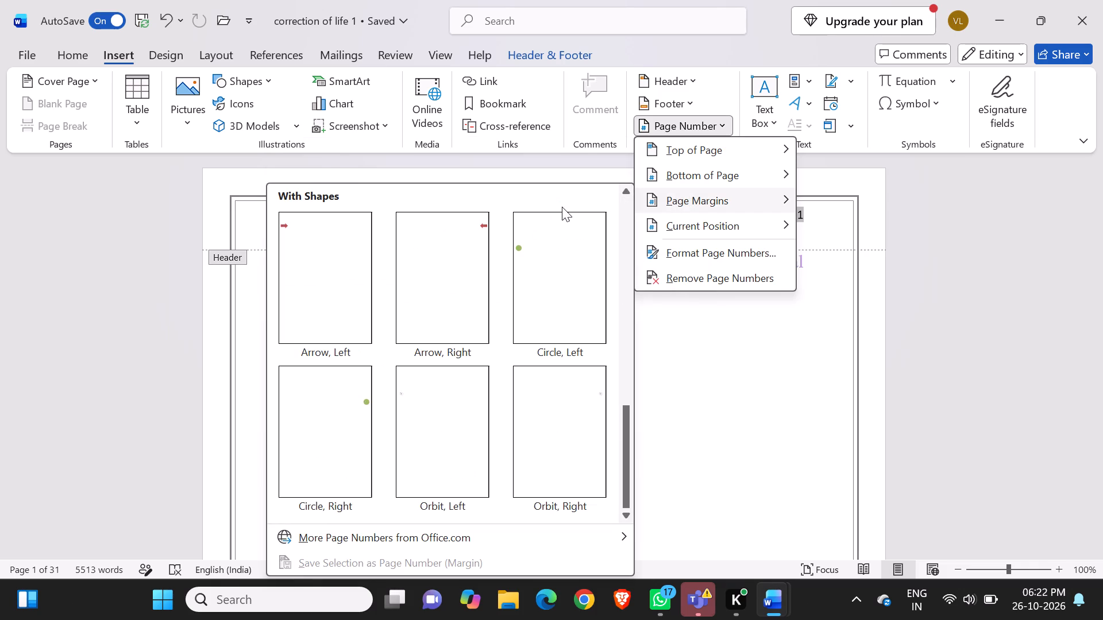
scroll(562, 207, "down", 6)
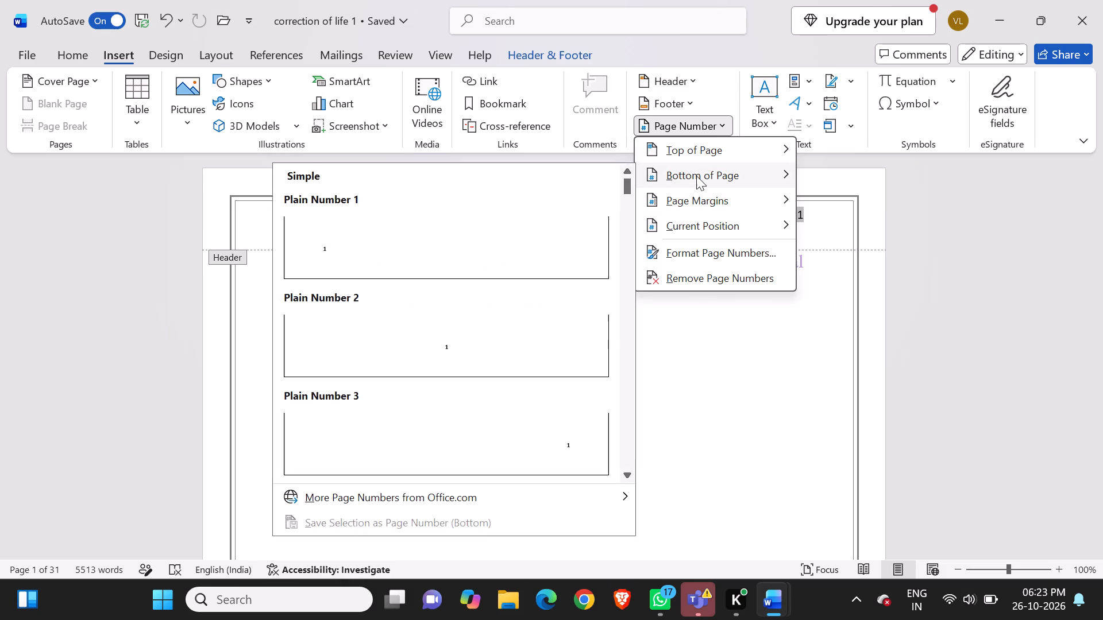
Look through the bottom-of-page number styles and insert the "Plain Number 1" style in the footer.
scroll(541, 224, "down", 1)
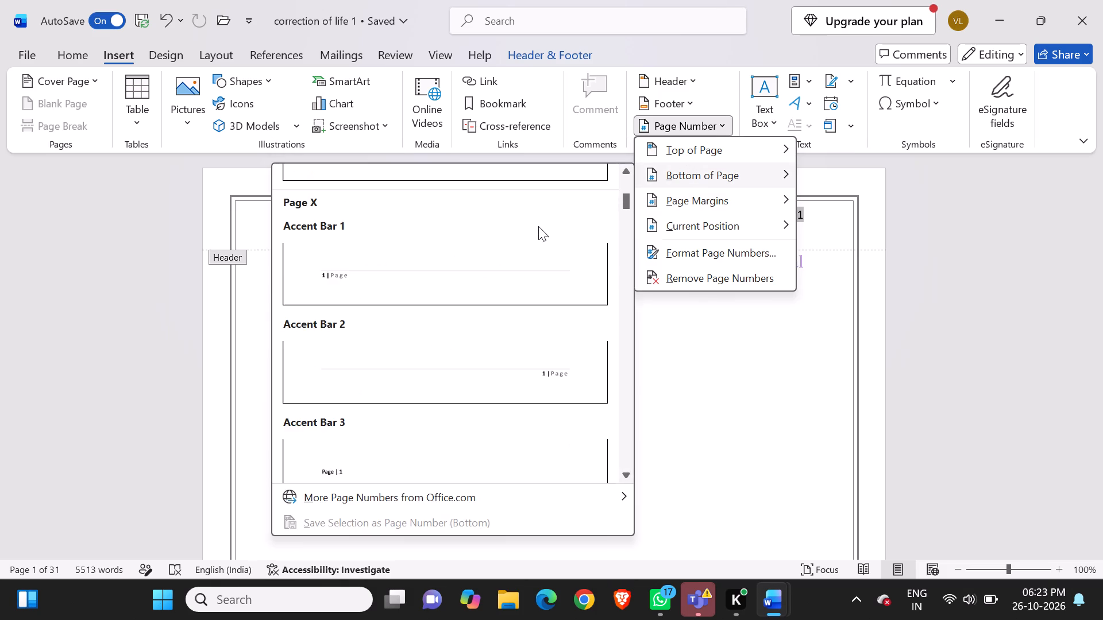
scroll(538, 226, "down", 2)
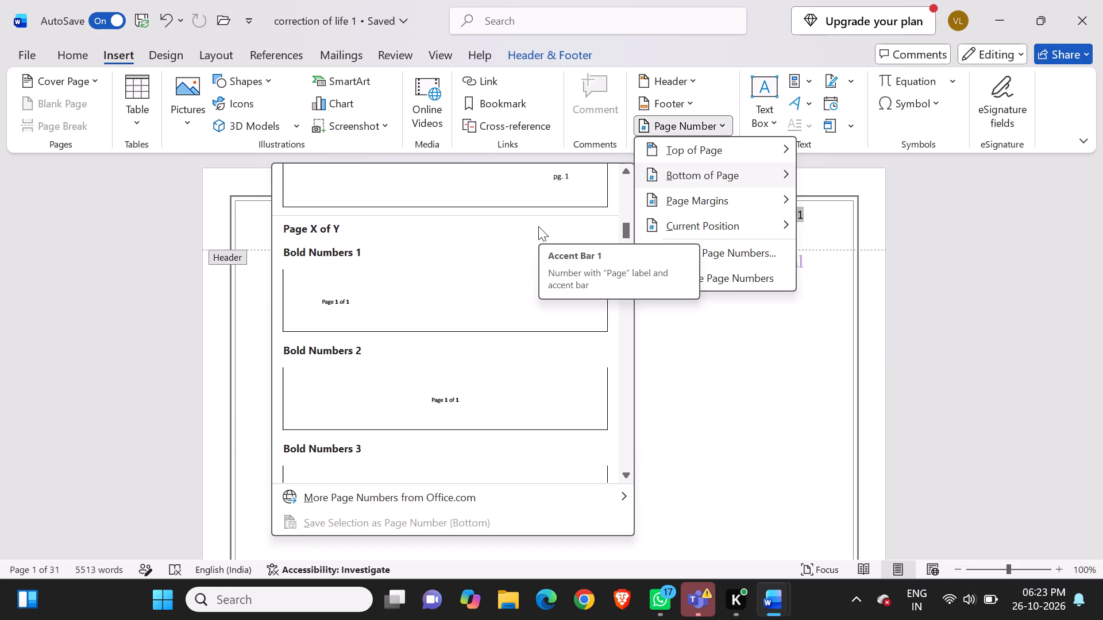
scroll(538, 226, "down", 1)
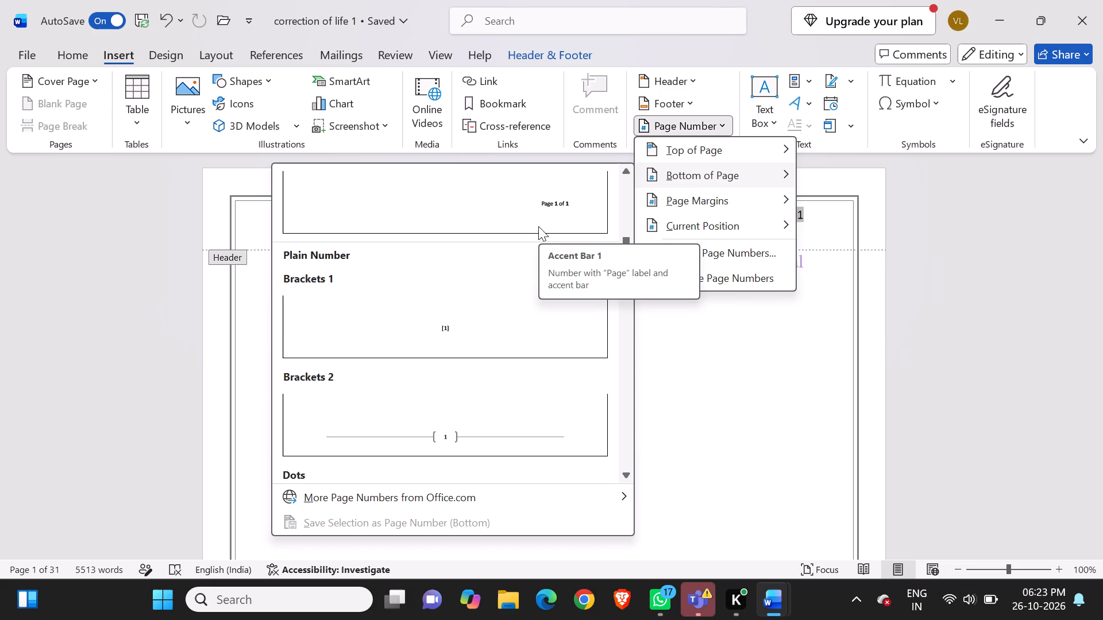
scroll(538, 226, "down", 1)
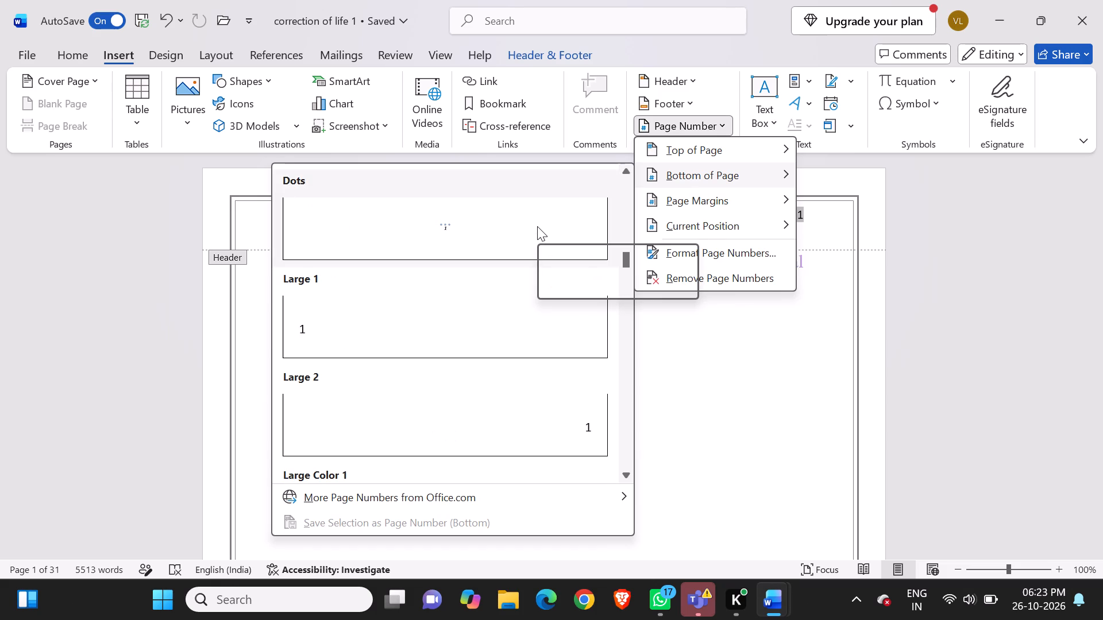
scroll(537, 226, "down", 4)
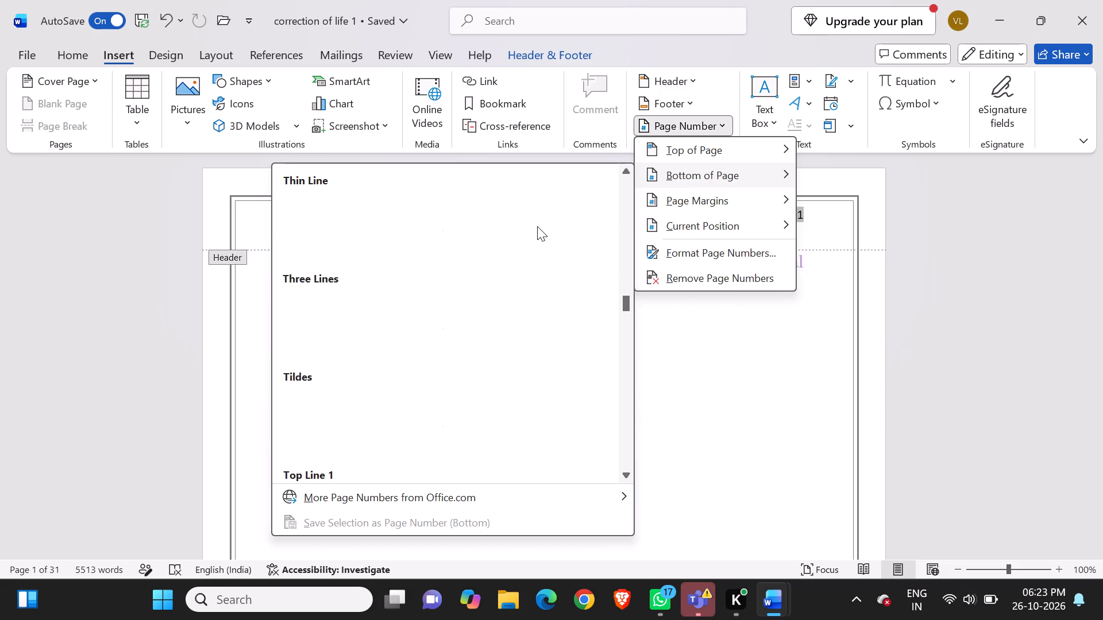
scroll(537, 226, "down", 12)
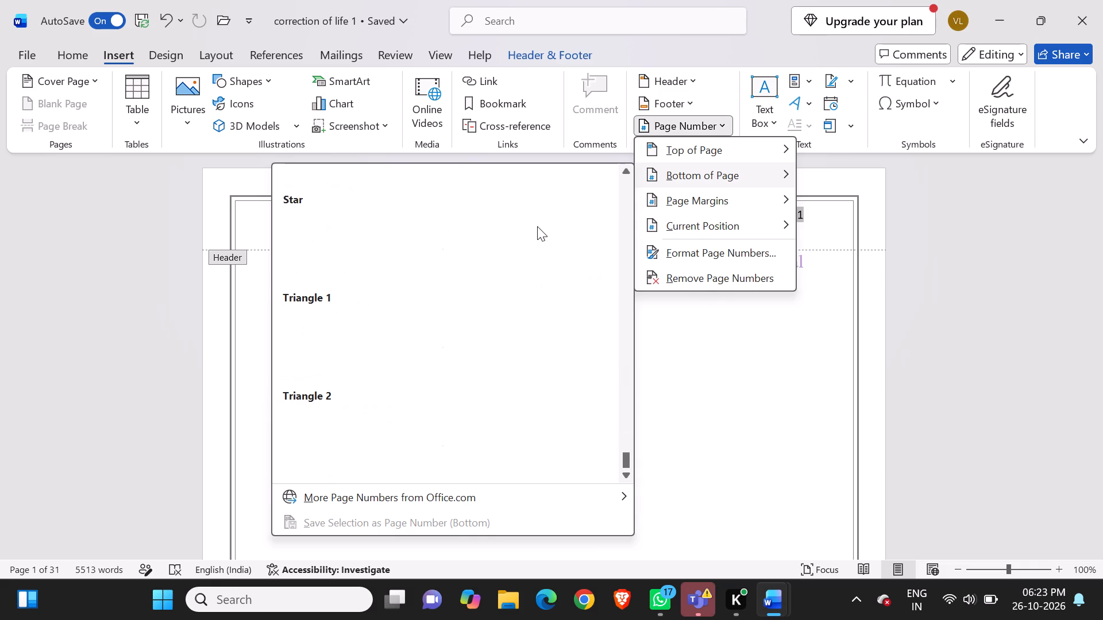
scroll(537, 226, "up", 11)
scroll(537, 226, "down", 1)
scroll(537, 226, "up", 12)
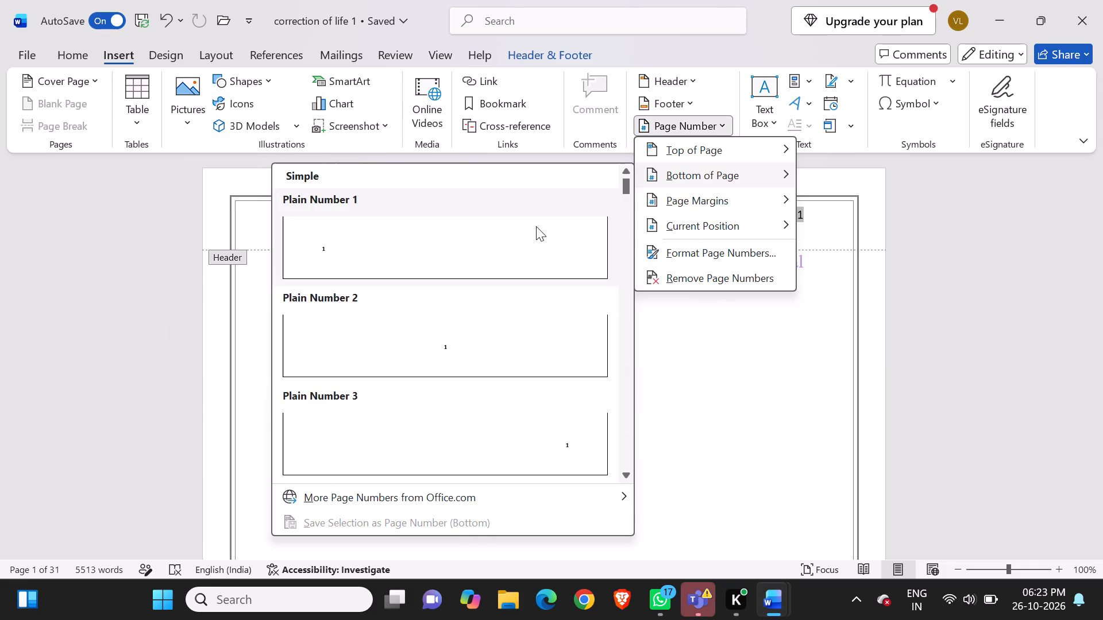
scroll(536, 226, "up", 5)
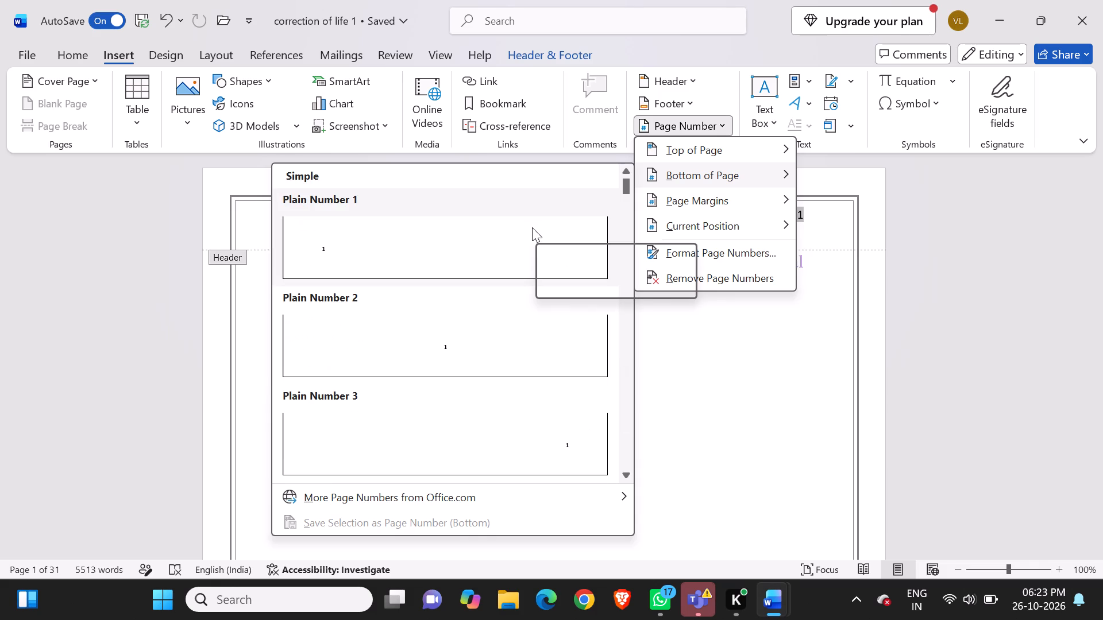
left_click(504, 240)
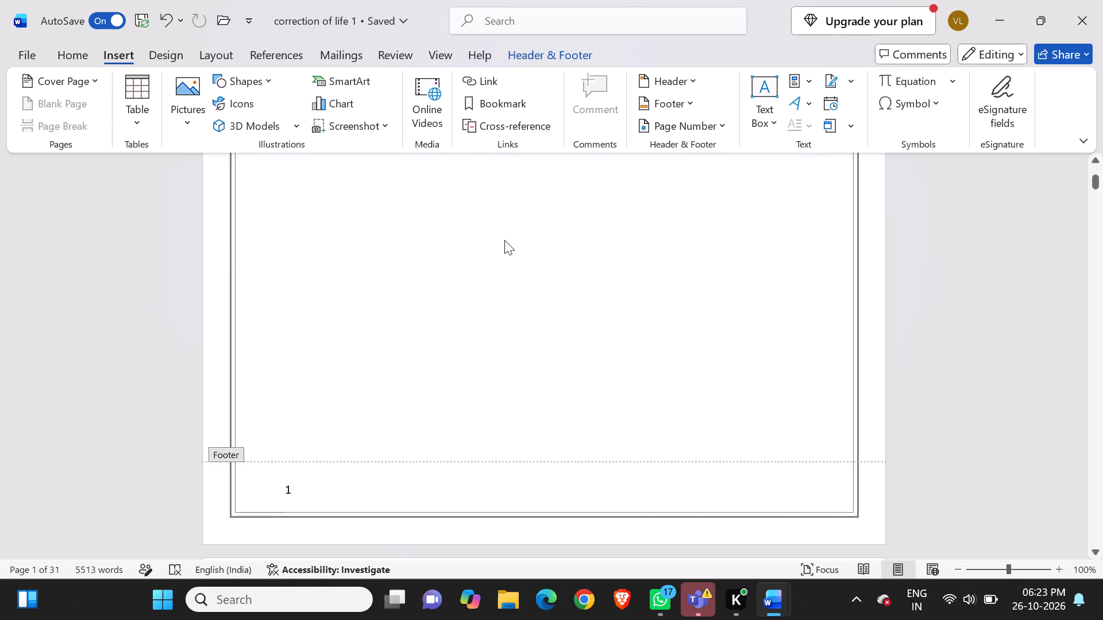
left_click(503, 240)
Remove the header containing the page number from the document.
scroll(503, 240, "up", 4)
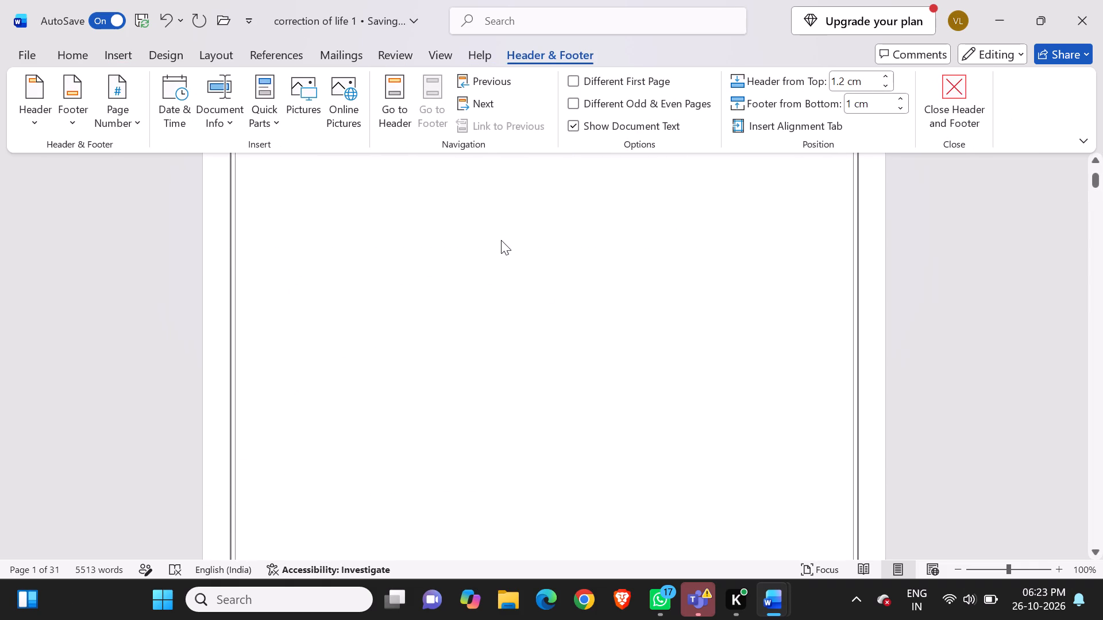
scroll(501, 240, "up", 11)
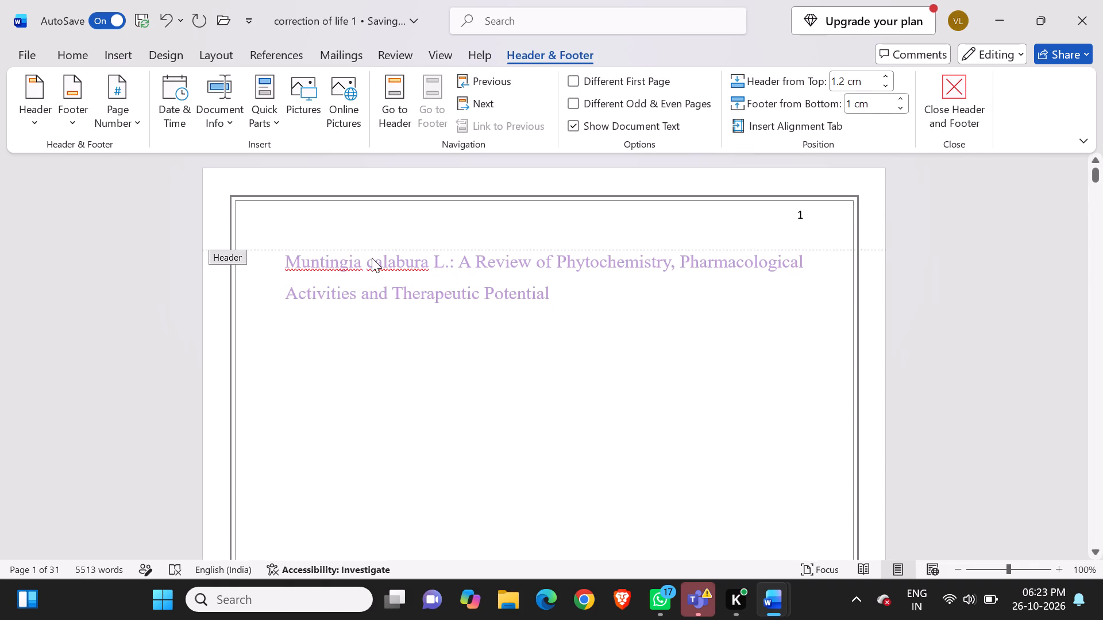
left_click_drag(285, 260, 335, 268)
left_click(85, 58)
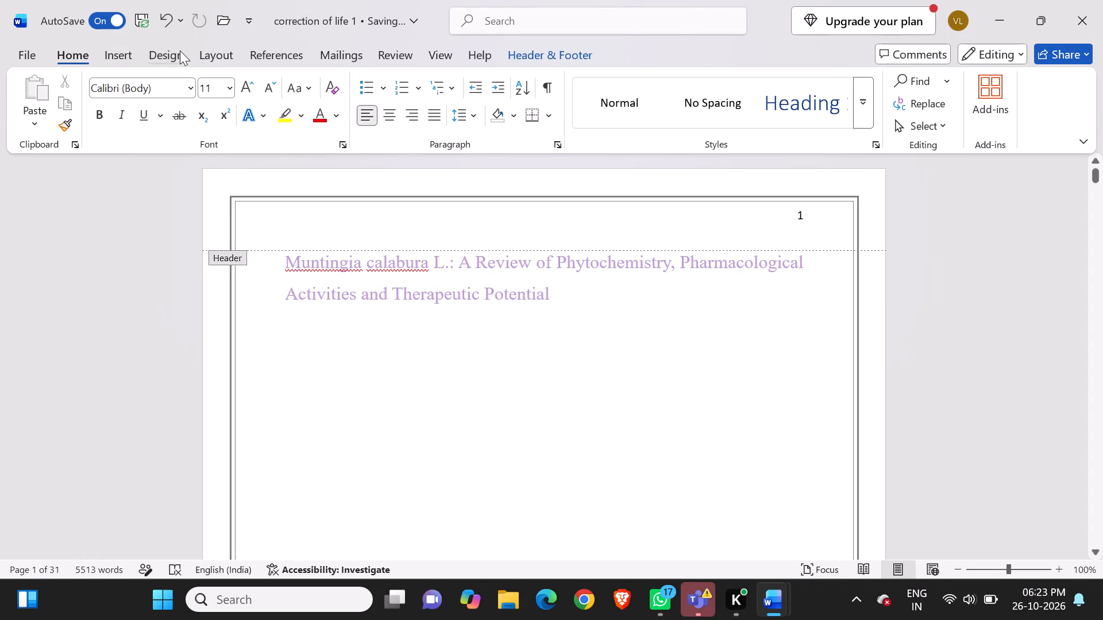
left_click(133, 59)
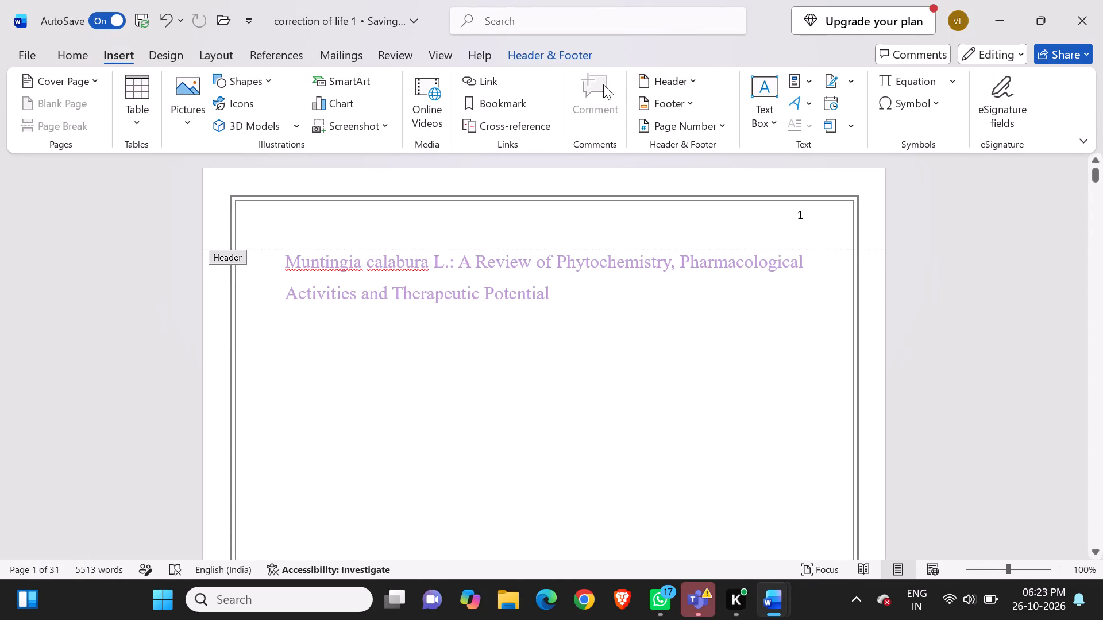
left_click(685, 83)
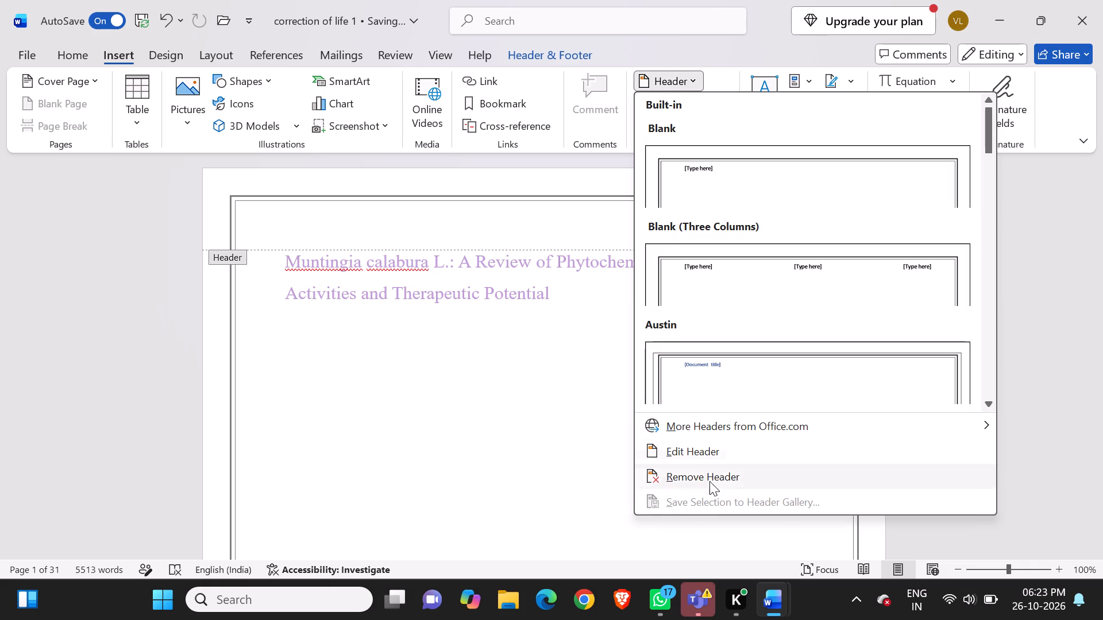
left_click(709, 481)
Remove the footer containing the page number from the document.
left_click(675, 105)
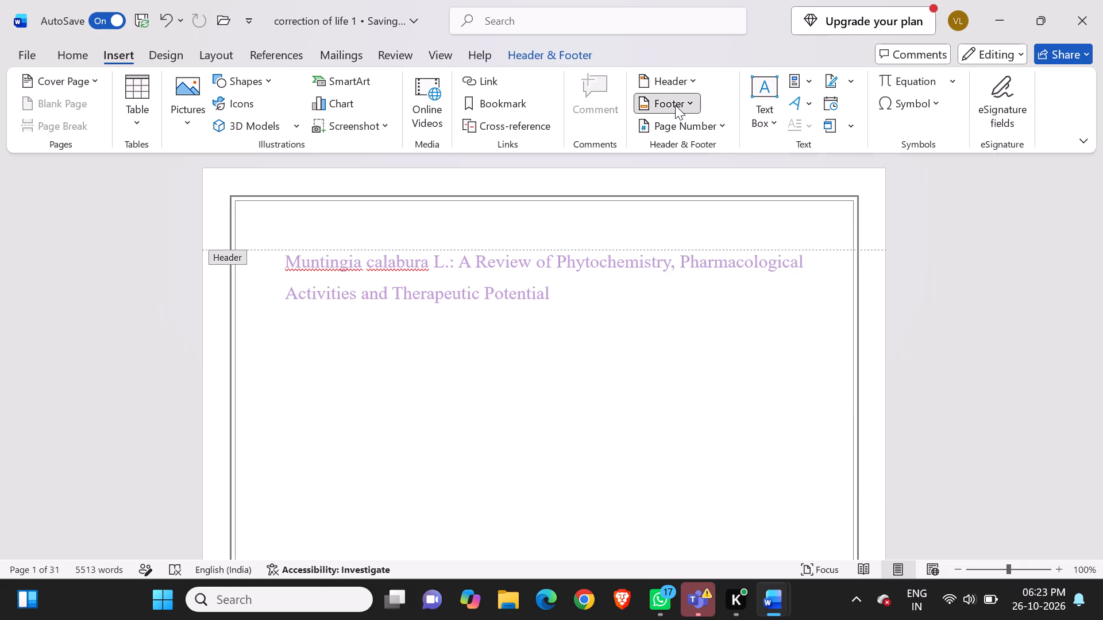
left_click(671, 500)
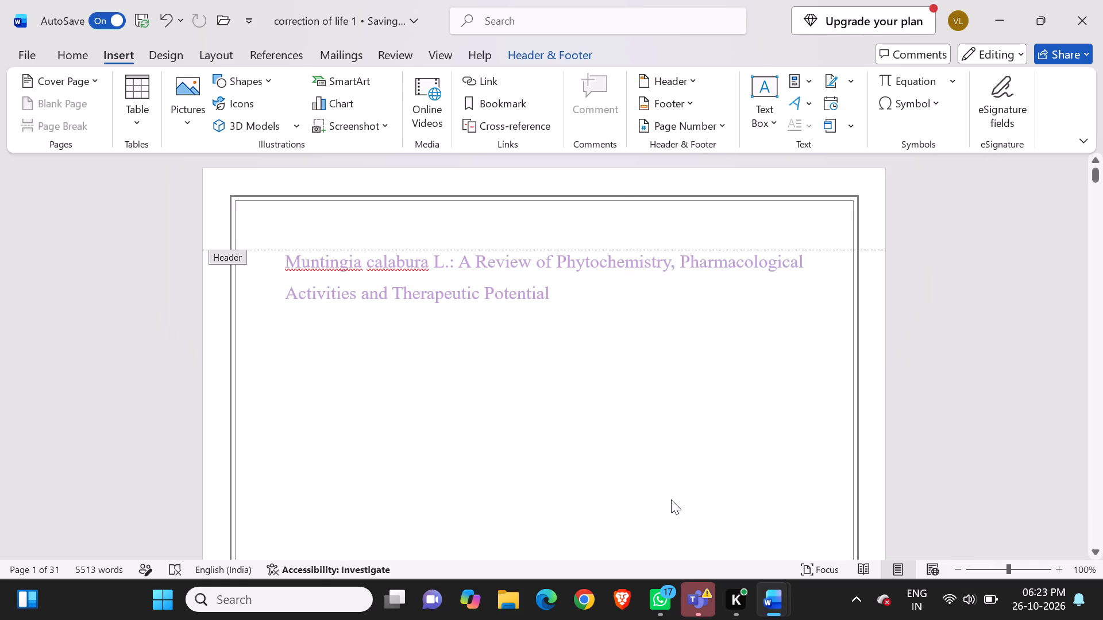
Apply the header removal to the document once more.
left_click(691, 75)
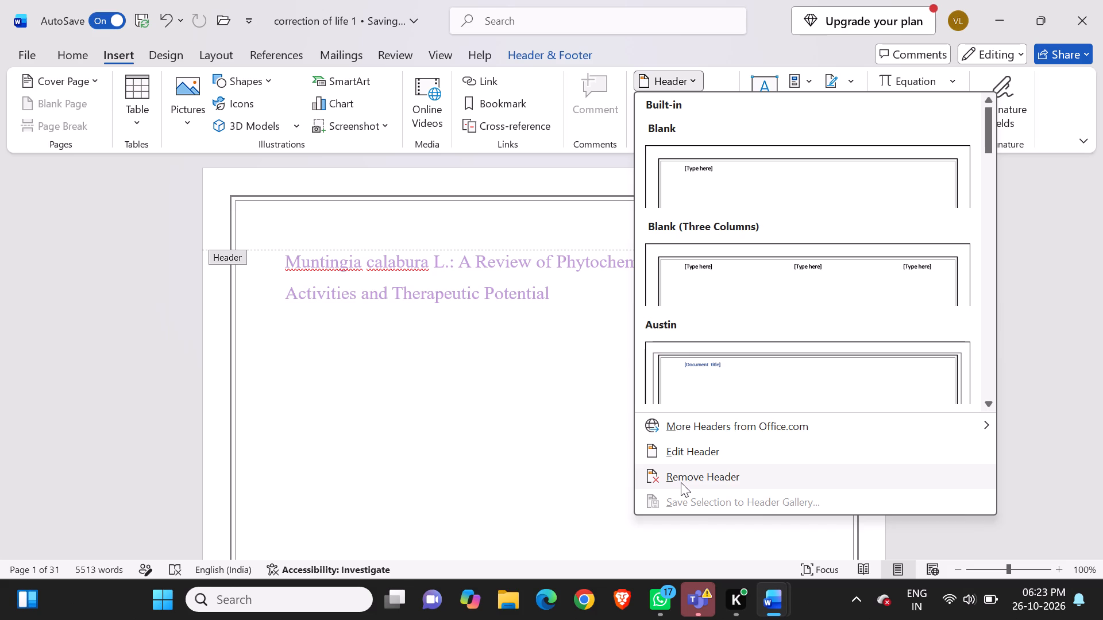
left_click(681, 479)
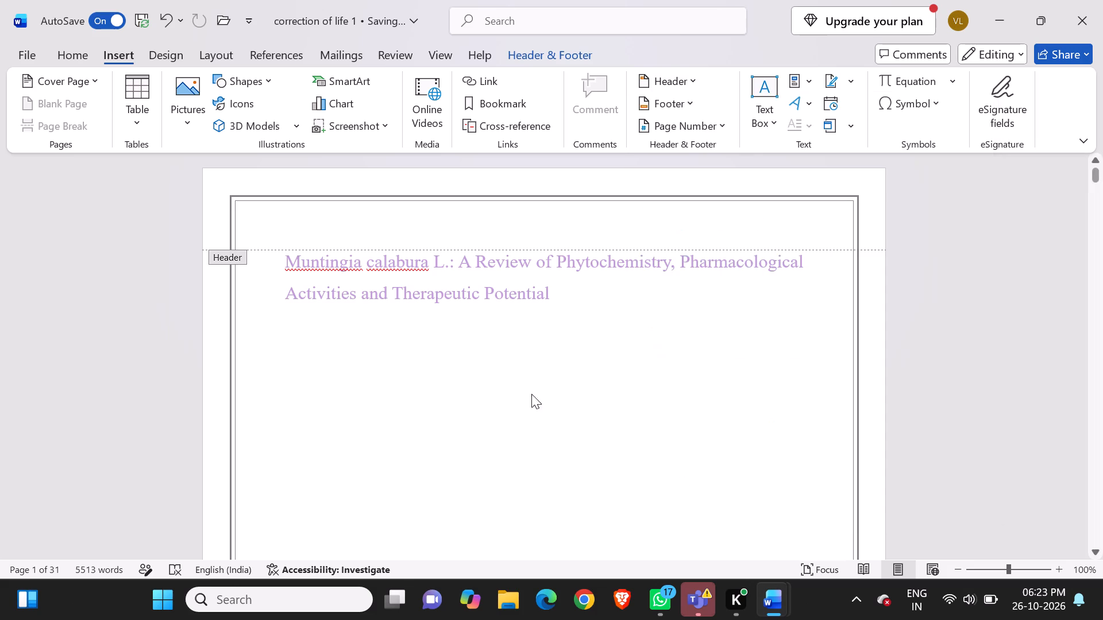
Begin the header text on page 1 with the word "Mntingia", capitalising only its first letter.
left_click(376, 237)
key("m")
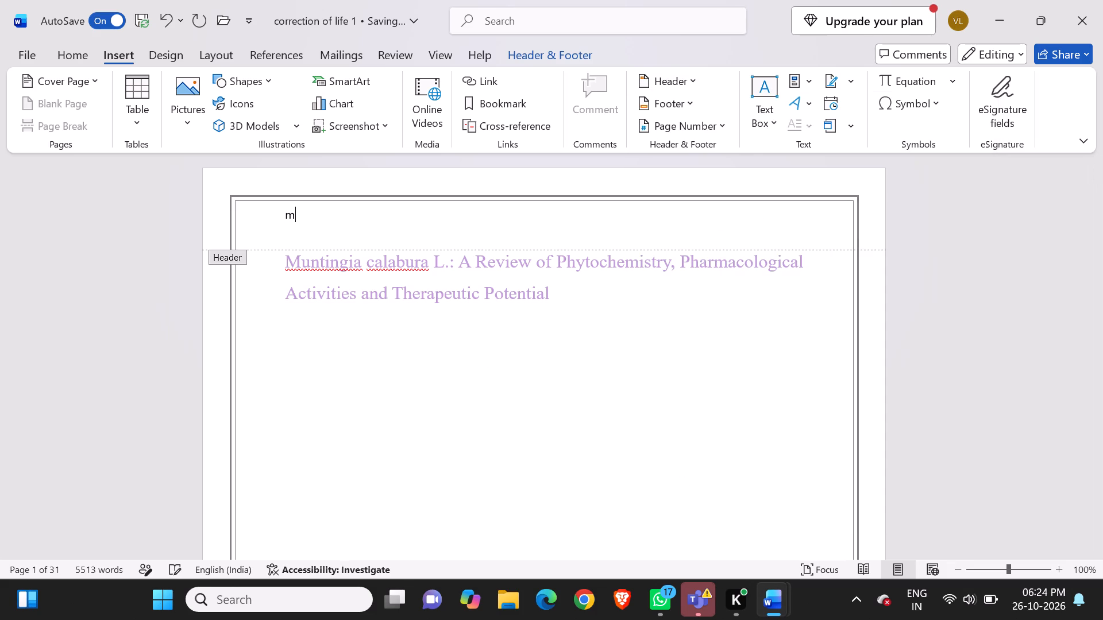
key("BackSpace")
key("m")
type("UNTINGIA")
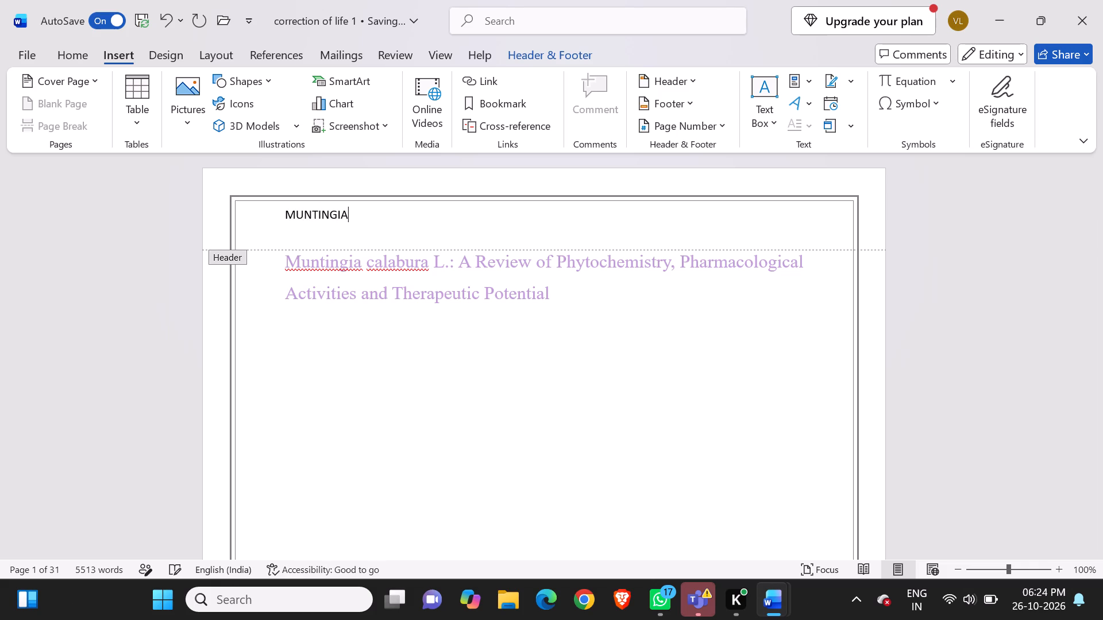
key("space")
key("BackSpace")
key("BackSpace")
key("BackSpace")
key("BackSpace")
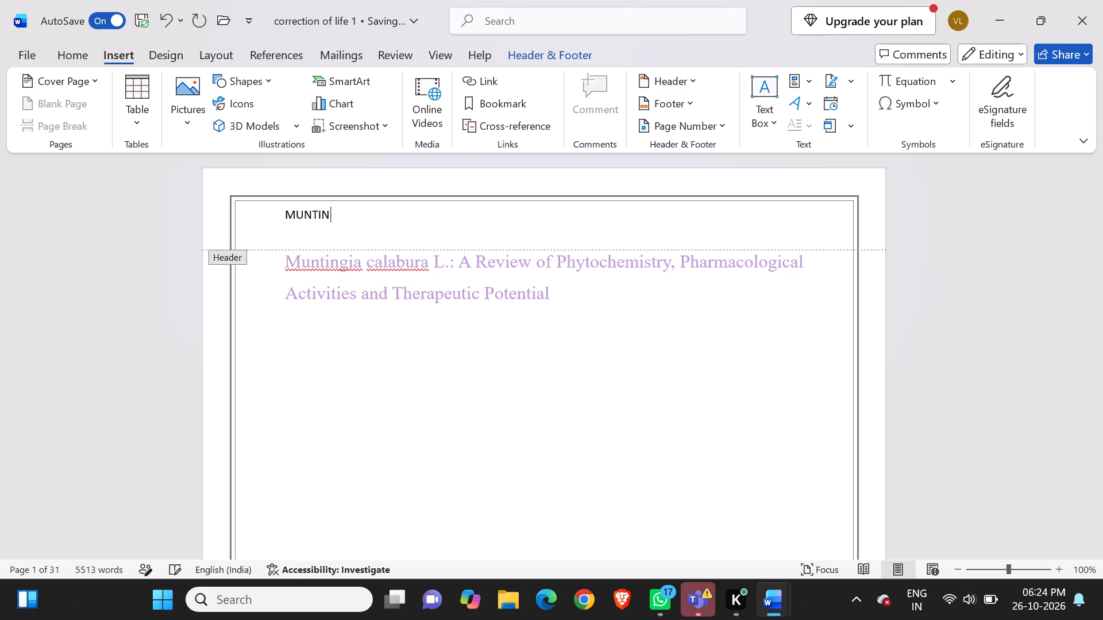
key("BackSpace")
key("BackSpace")
key("BackSpace")
key("BackSpace")
key("BackSpace")
type("ntingia")
key("space")
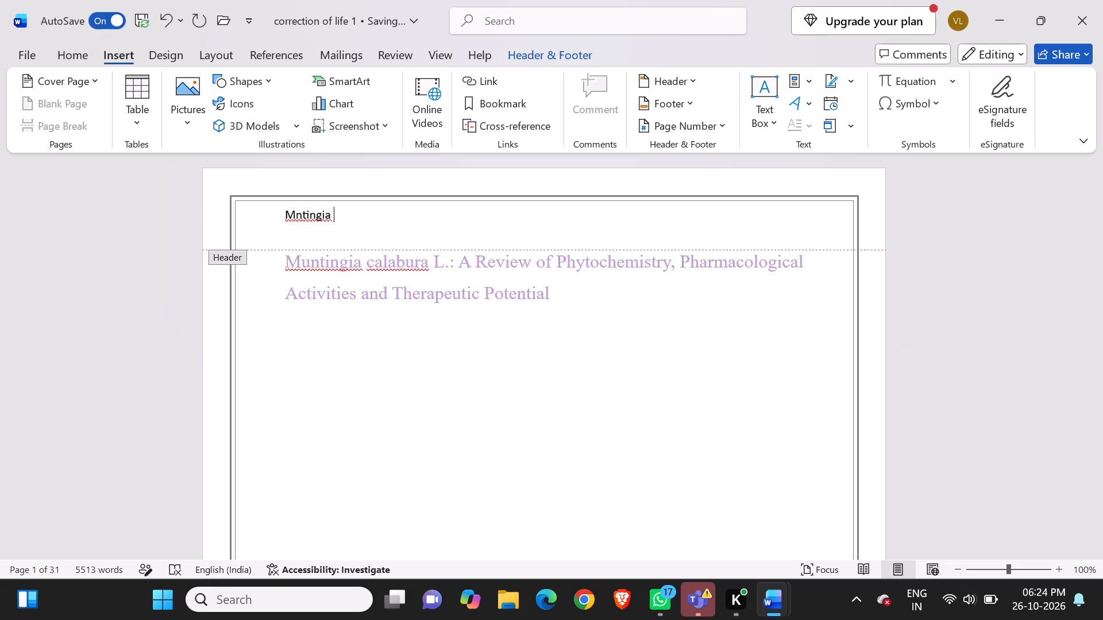
Continue the header title after the first word with "Calabura L.:".
key("c")
type("alabura")
key("space")
key("l")
key("shift+colon")
key("BackSpace")
key("period")
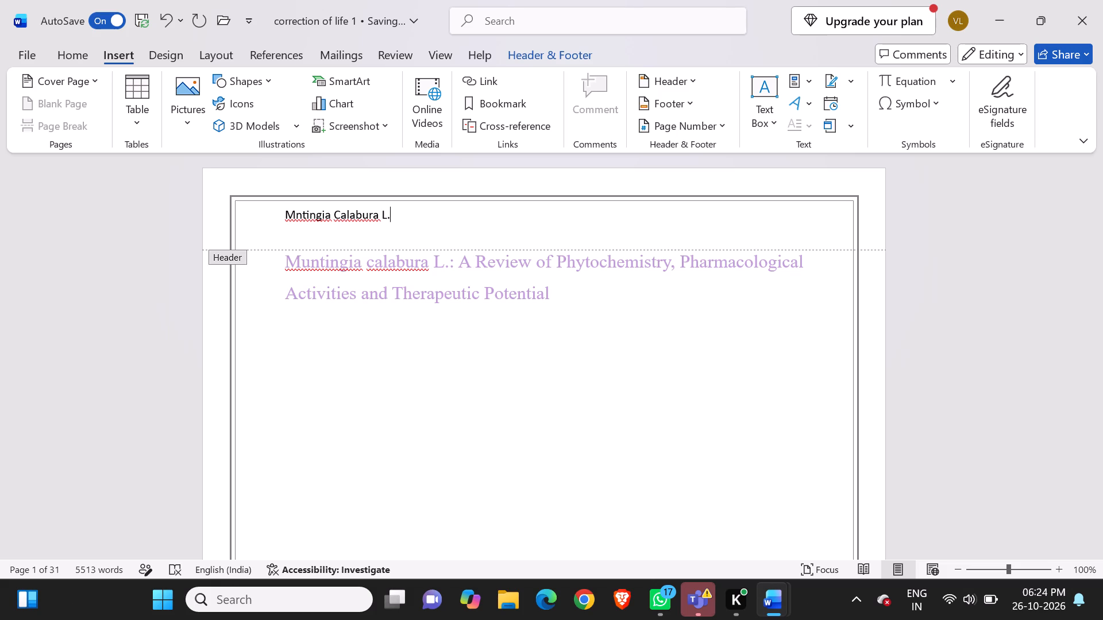
key("shift+colon")
key("space")
Add "A Review of Phytochemistry," to the header title after the plant name.
type("A R")
type("evi")
type("ew")
key("space")
type("of")
key("space")
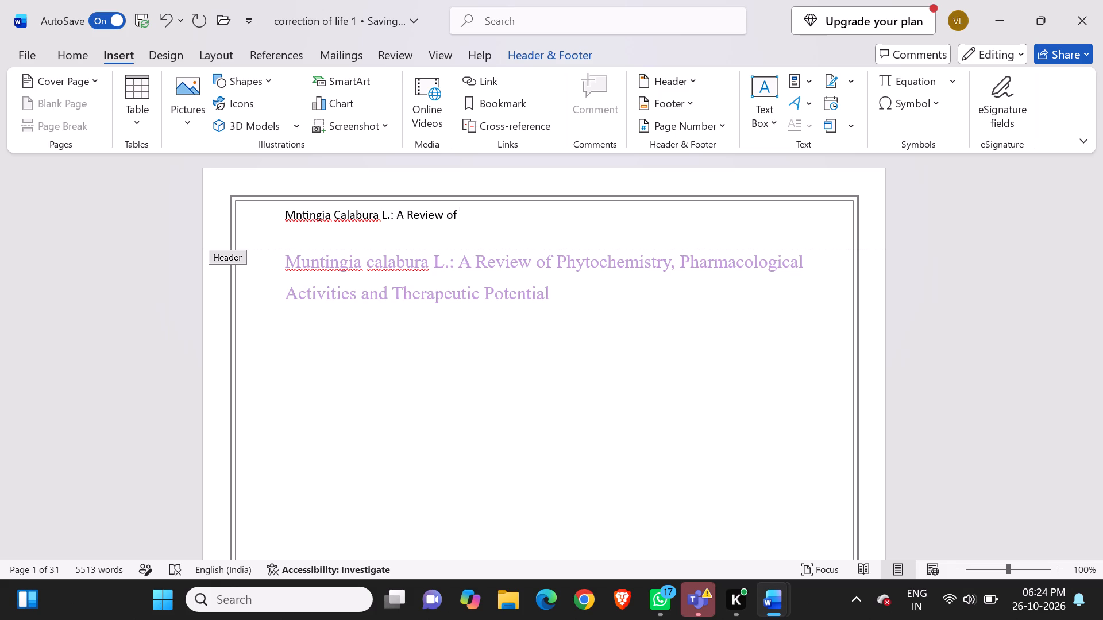
key("p")
type("hytochemistry")
key("space")
key("BackSpace")
key("period")
key("BackSpace")
key("comma")
key("space")
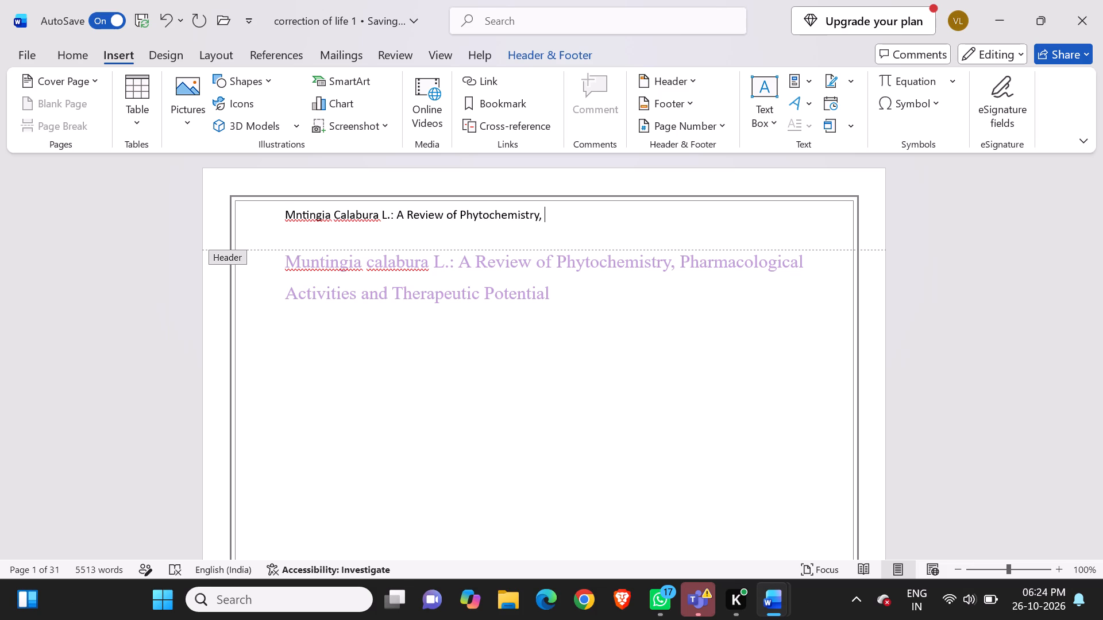
Extend the header title with "Pharmacological Activities" after "Phytochemistry,".
type("harmacolo")
key("g")
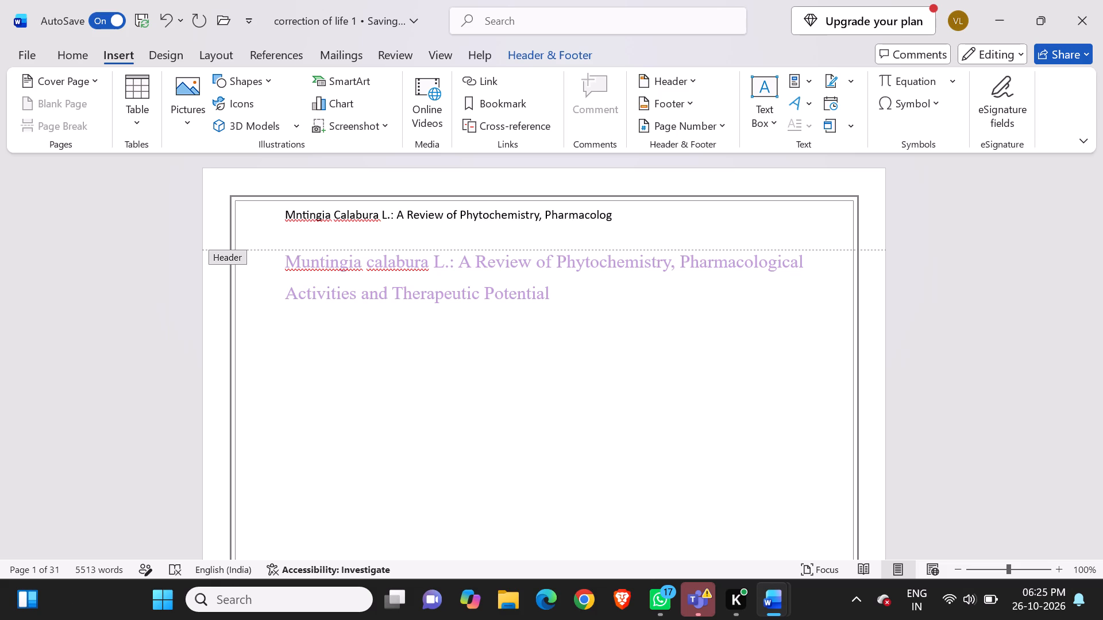
key("i")
type("va")
key("BackSpace")
key("BackSpace")
type("cal")
key("space")
key("a")
type("ctivi")
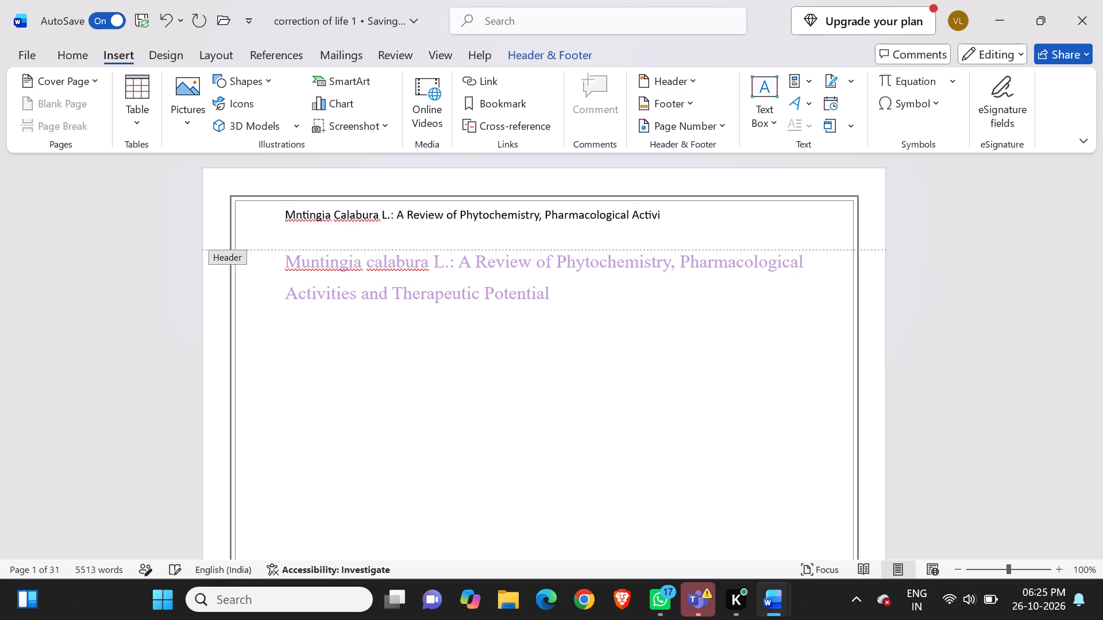
type("ties")
key("space")
Complete the header title with the words "and Therapeutic Potential".
type("am")
key("BackSpace")
type("nd")
key("space")
key("t")
type("herapeutic")
key("space")
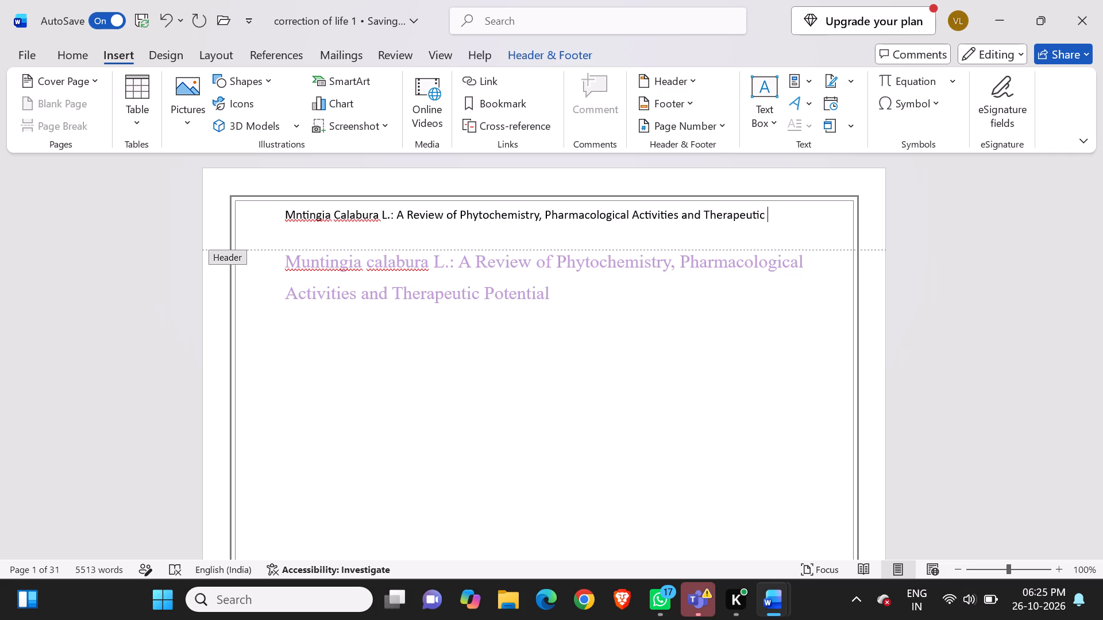
key("p")
type("O=")
key("BackSpace")
key("BackSpace")
type("oten")
type("tial")
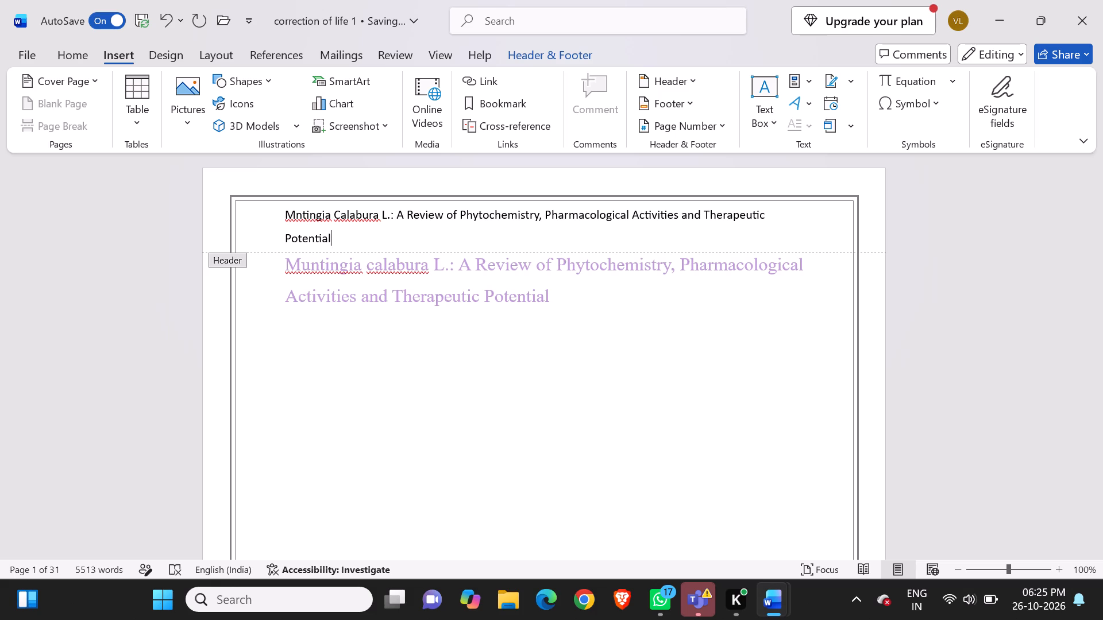
Check the first page's footer area and the repeated header title at the start of the second page.
scroll(449, 245, "down", 10)
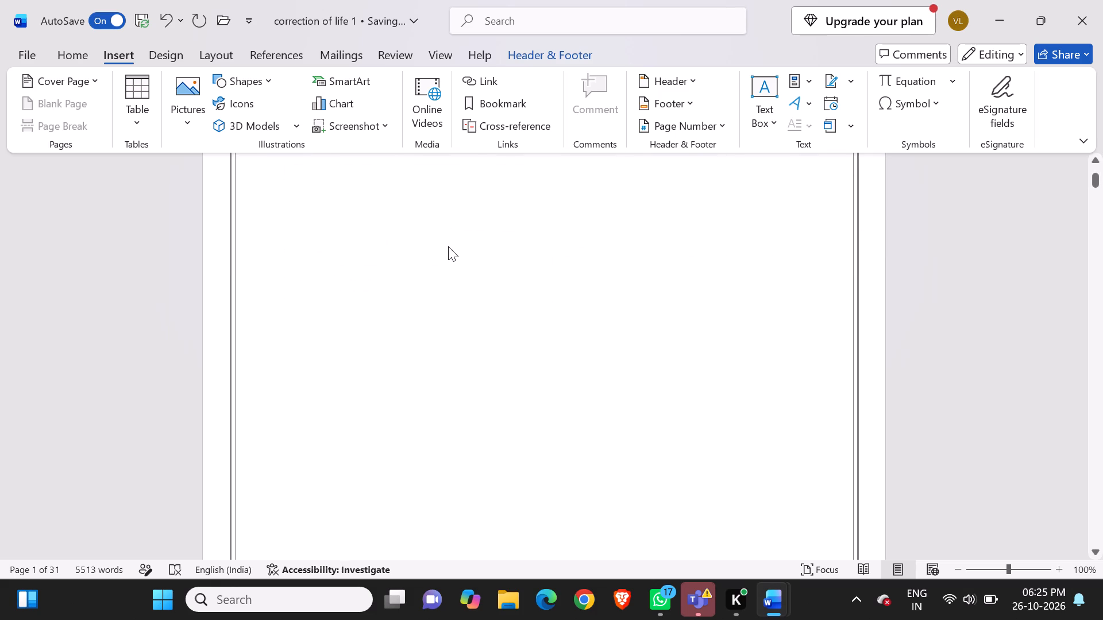
scroll(439, 259, "down", 8)
left_click(317, 338)
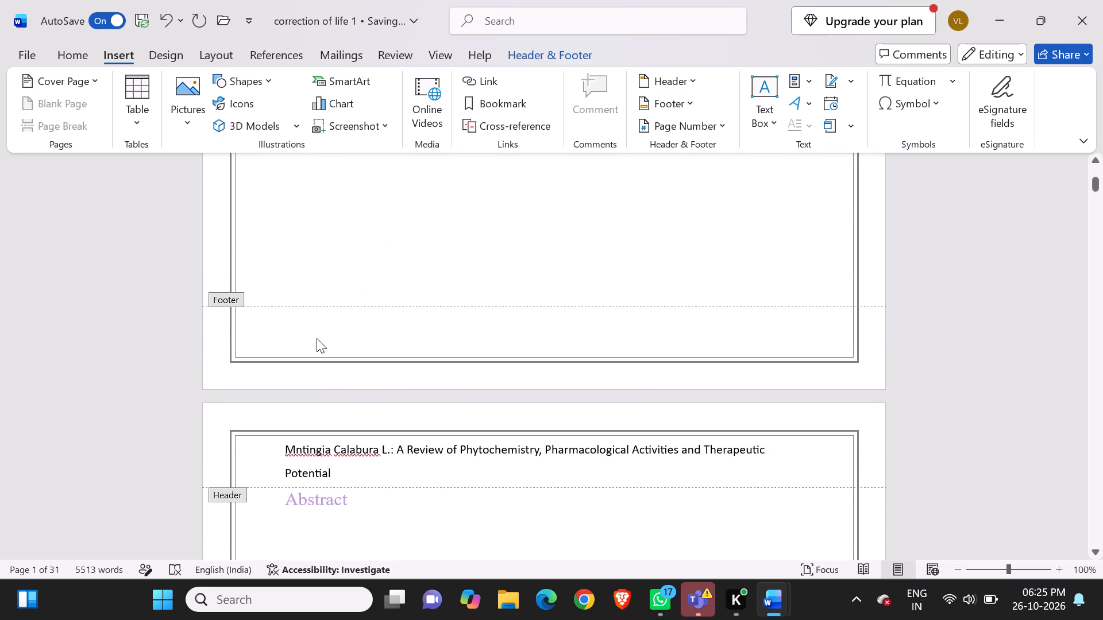
left_click(267, 338)
left_click(265, 320)
scroll(271, 326, "up", 19)
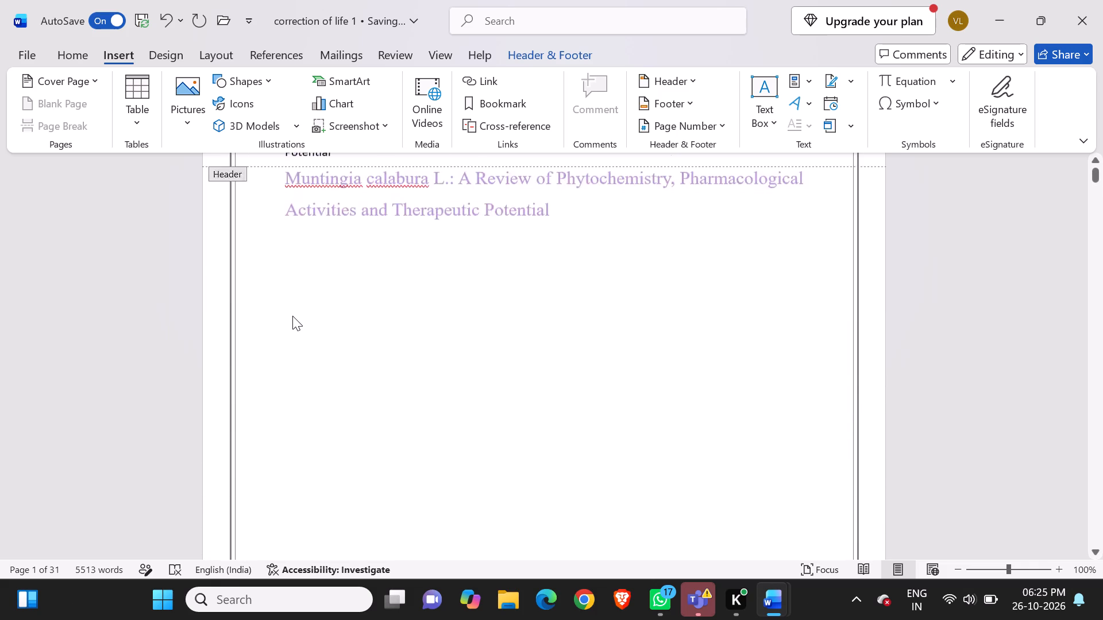
scroll(292, 316, "up", 3)
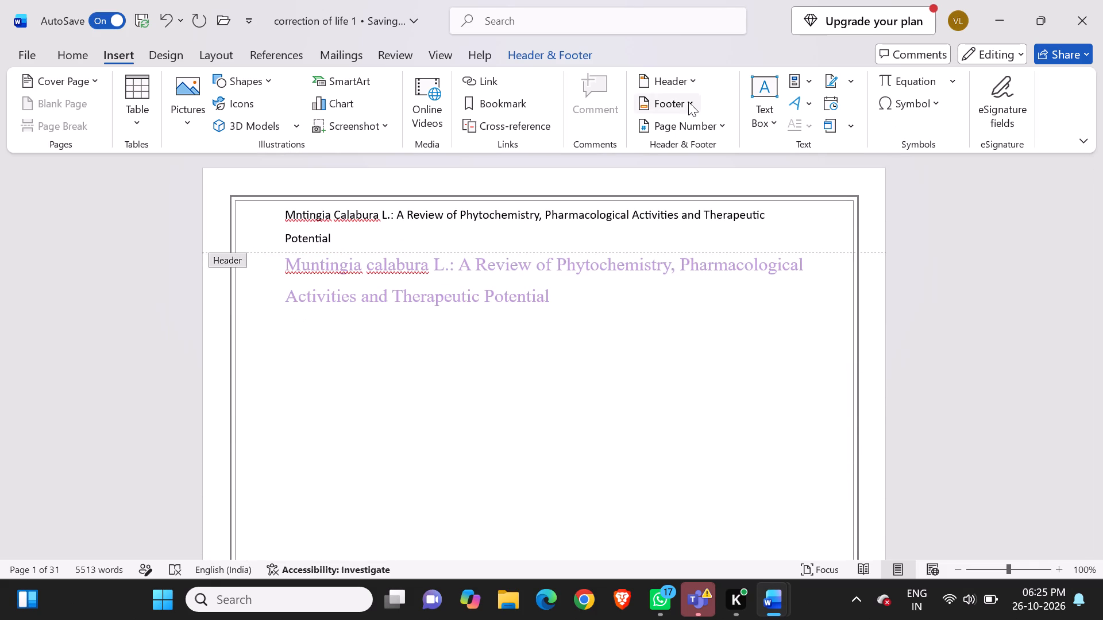
Replace the existing title header with the built-in Blank header.
left_click(695, 79)
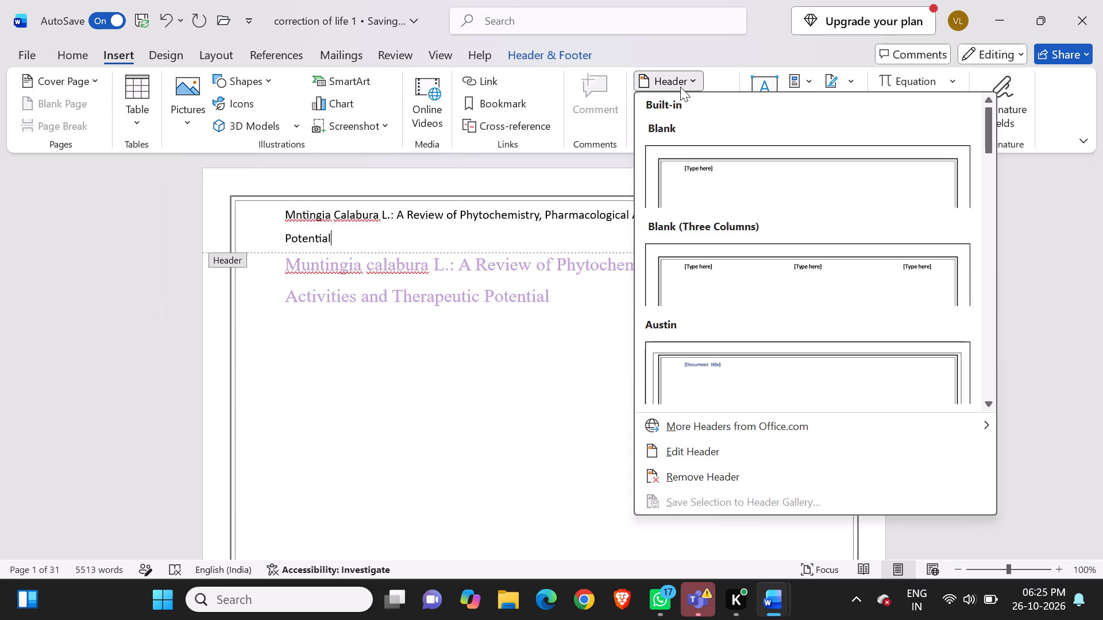
left_click(690, 83)
left_click(690, 83)
left_click(708, 183)
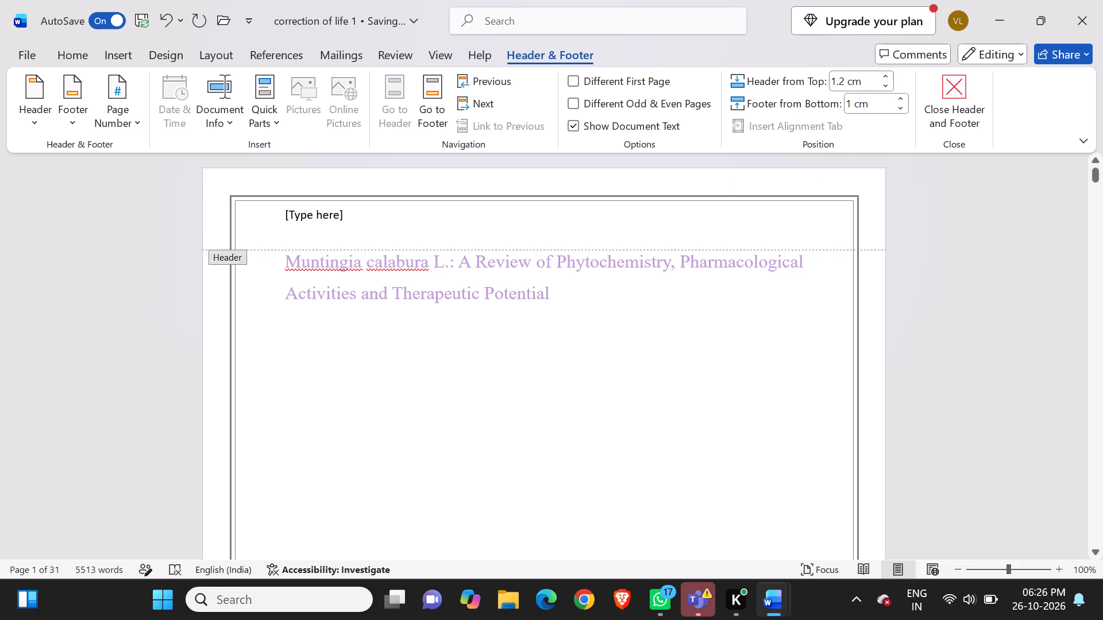
Replace the header's placeholder text with the start of the retyped title, "Mun".
left_click(552, 219)
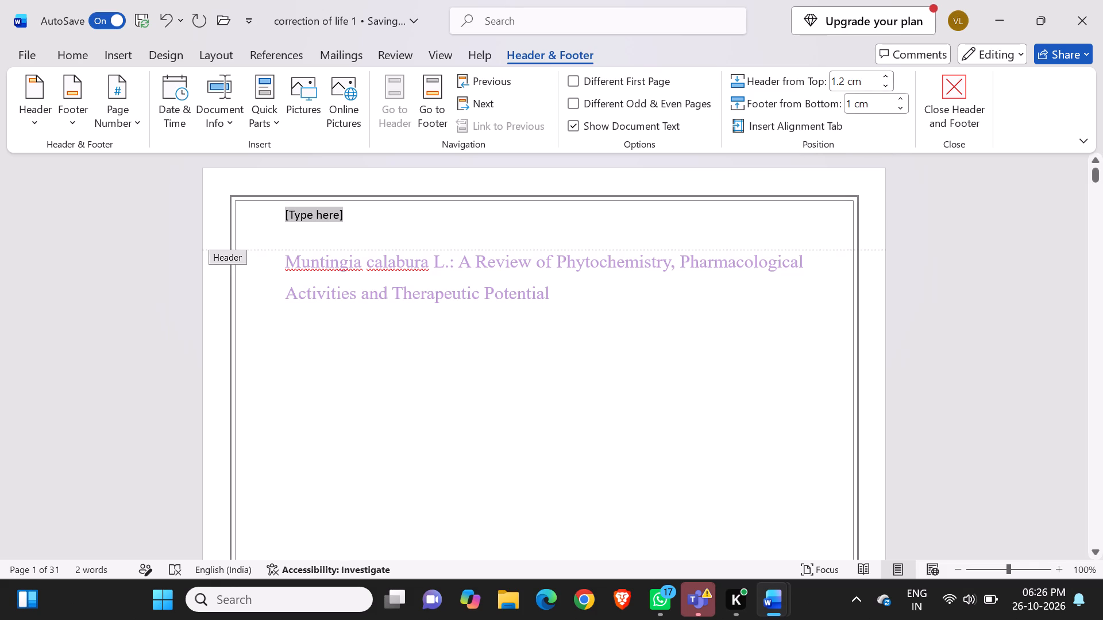
left_click(318, 208)
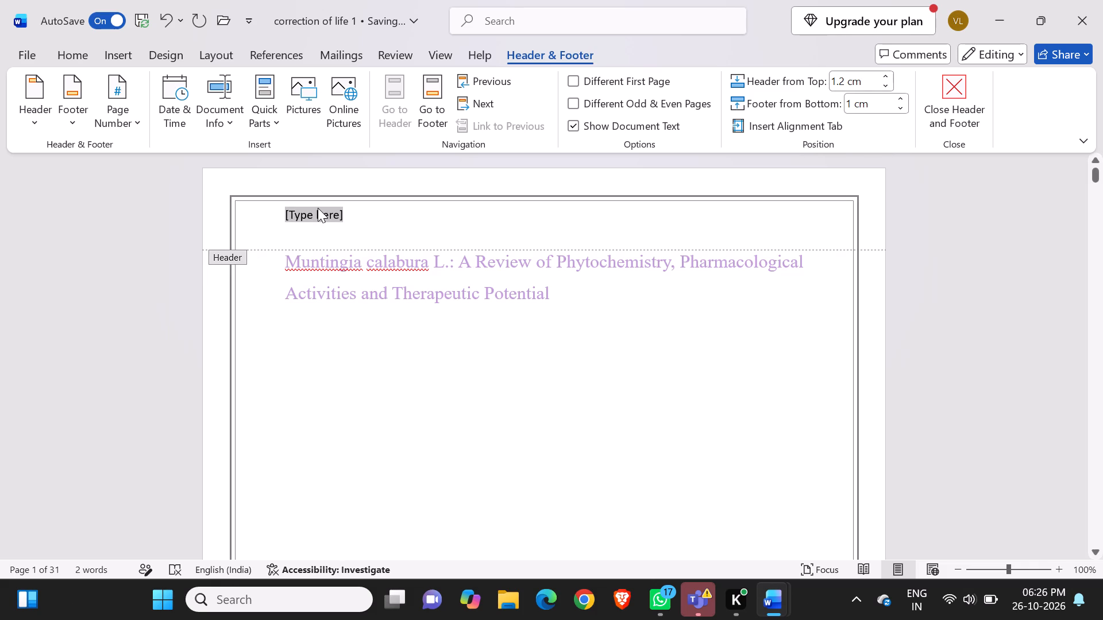
left_click(307, 216)
key("m")
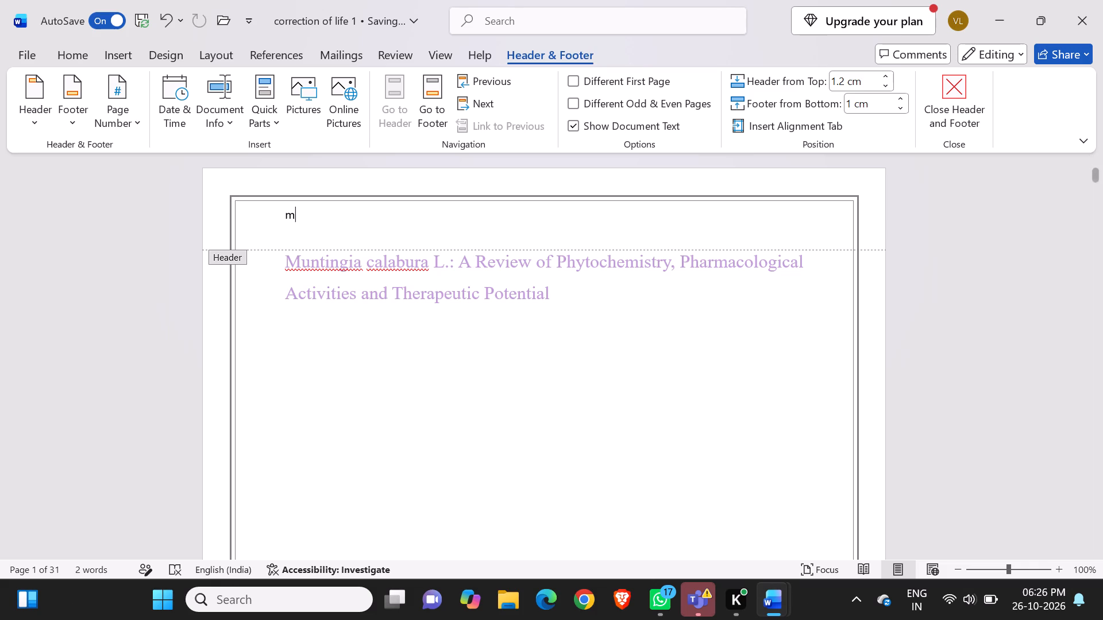
key("BackSpace")
key("m")
key("u")
key("n")
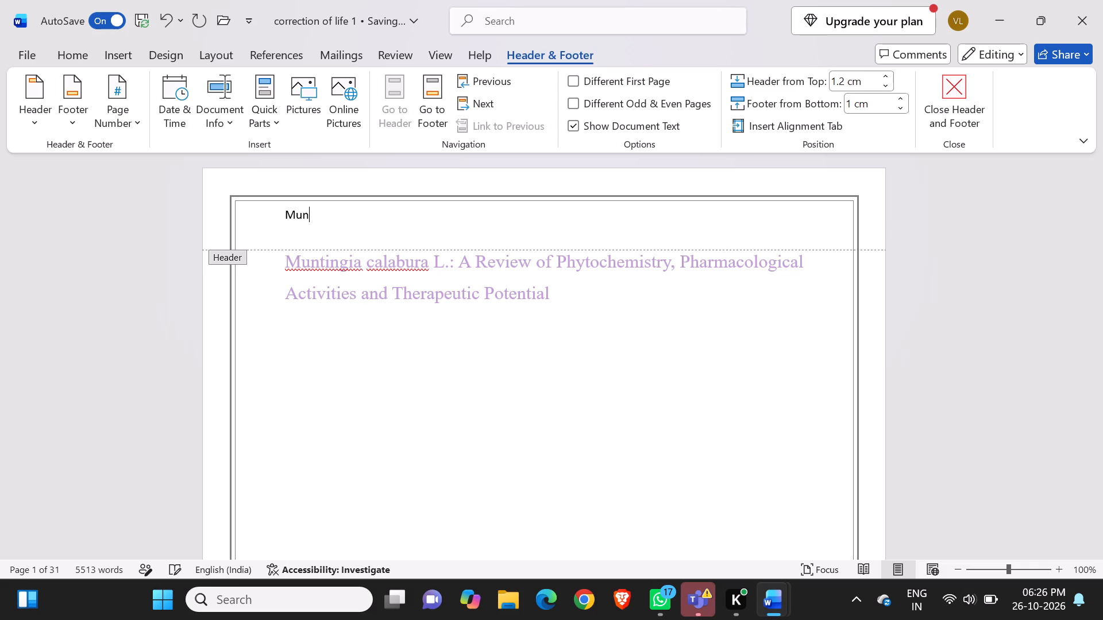
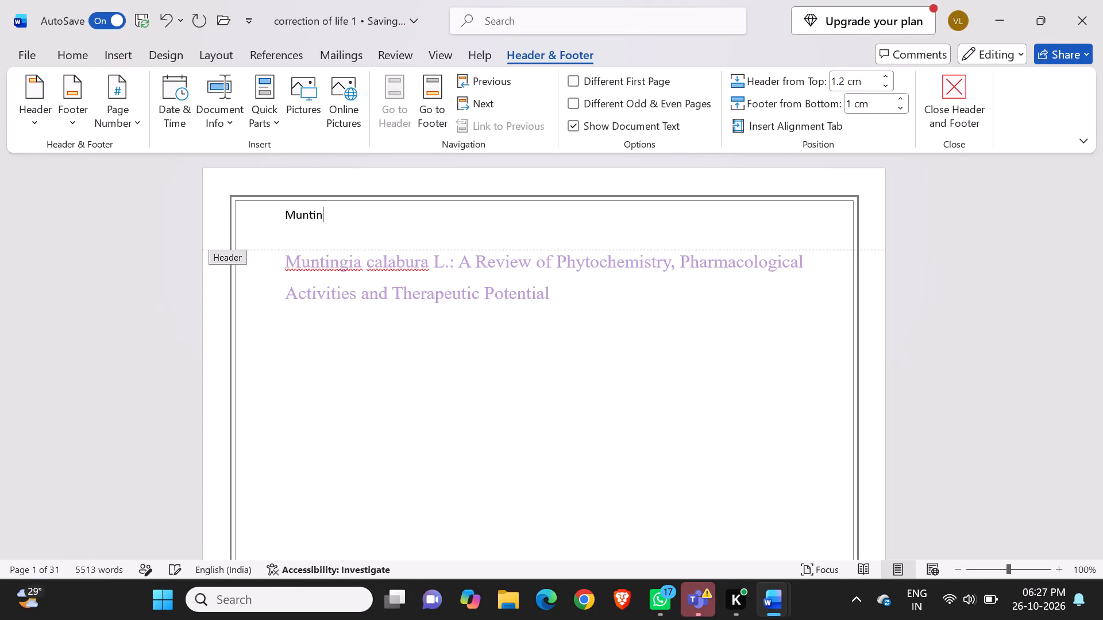
Continue the header title after "Muntingia" with the words "Calabura L.: A Review of".
key("c")
type("alabura")
key("space")
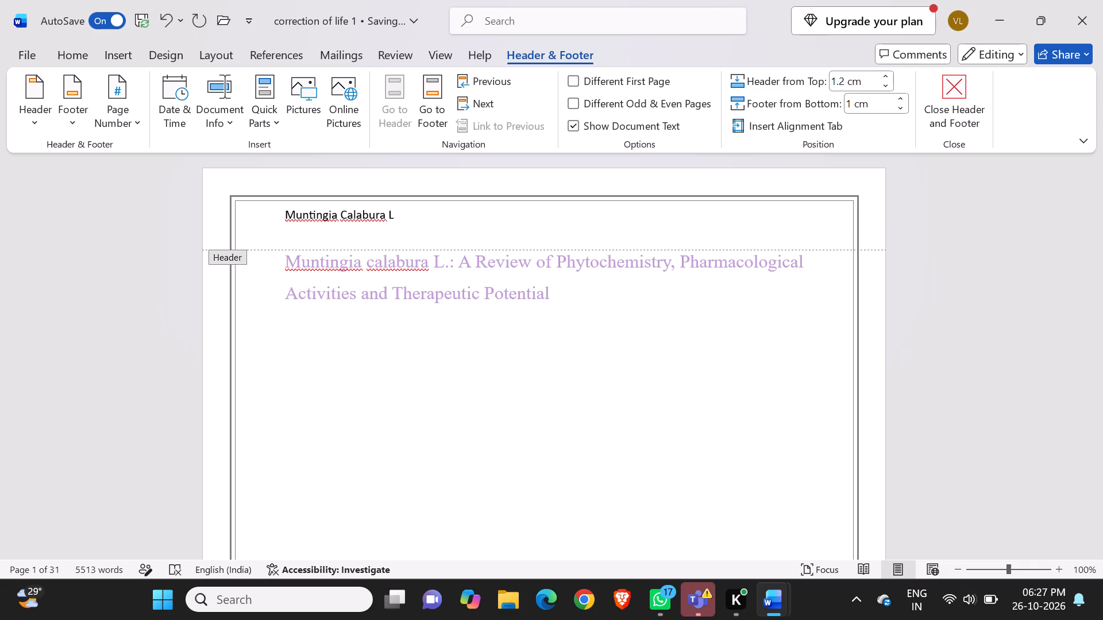
key("shift+colon")
key("BackSpace")
type(".:")
key("space")
key("a")
key("space")
type("R")
type("eview")
key("space")
type("of")
key("space")
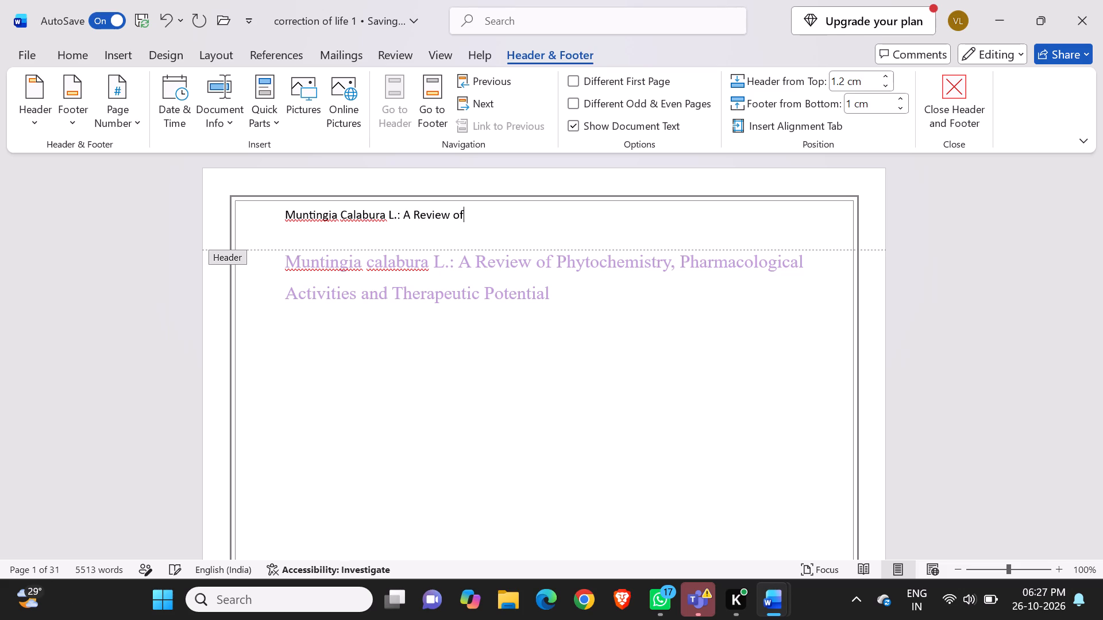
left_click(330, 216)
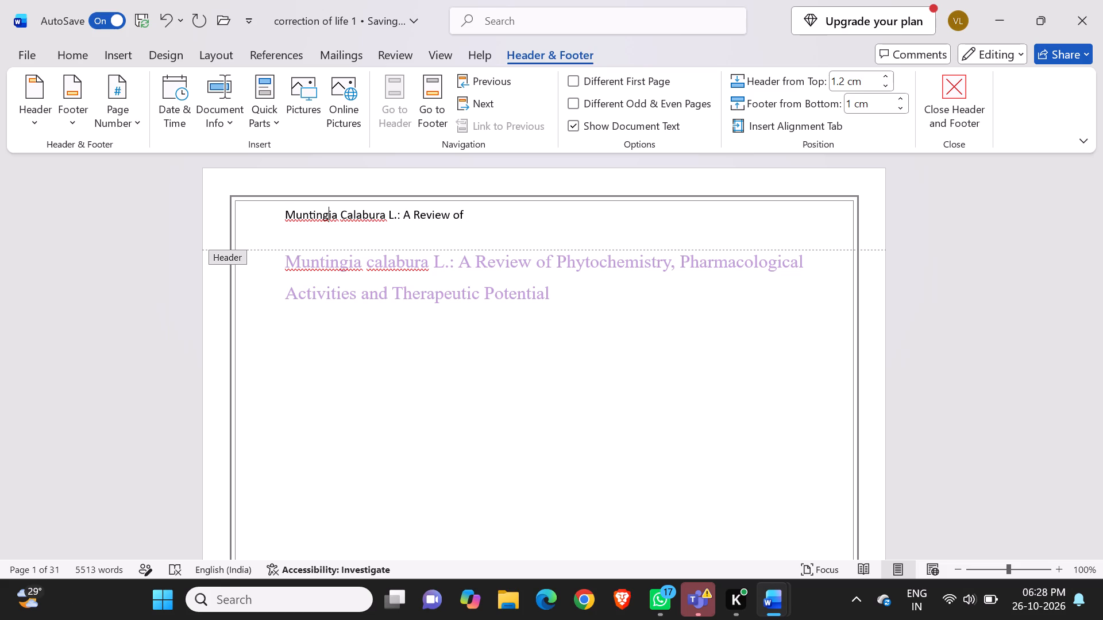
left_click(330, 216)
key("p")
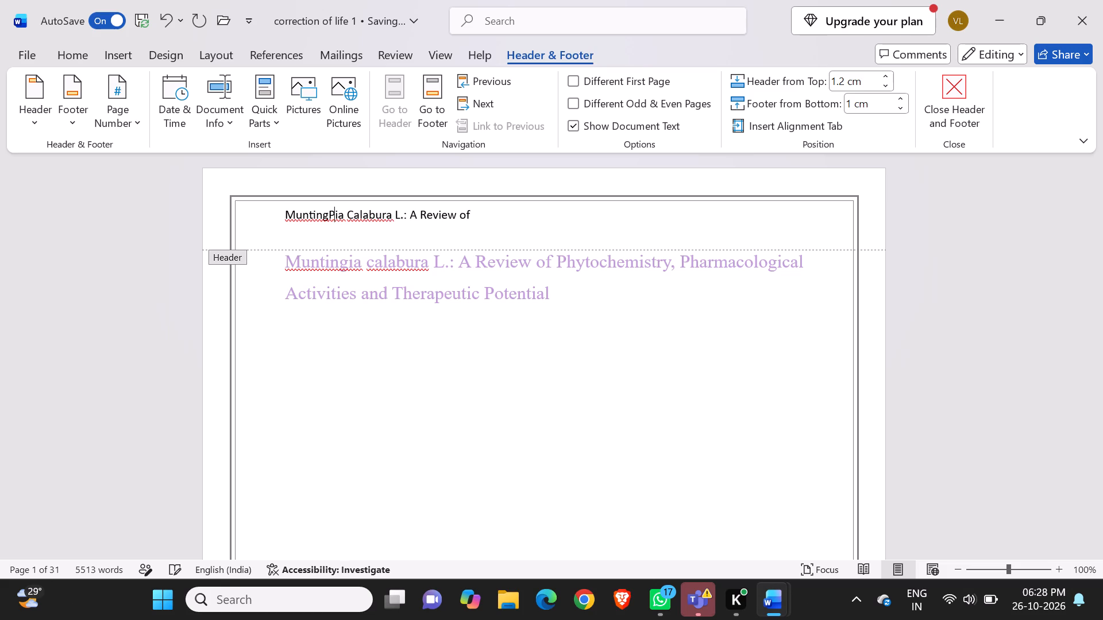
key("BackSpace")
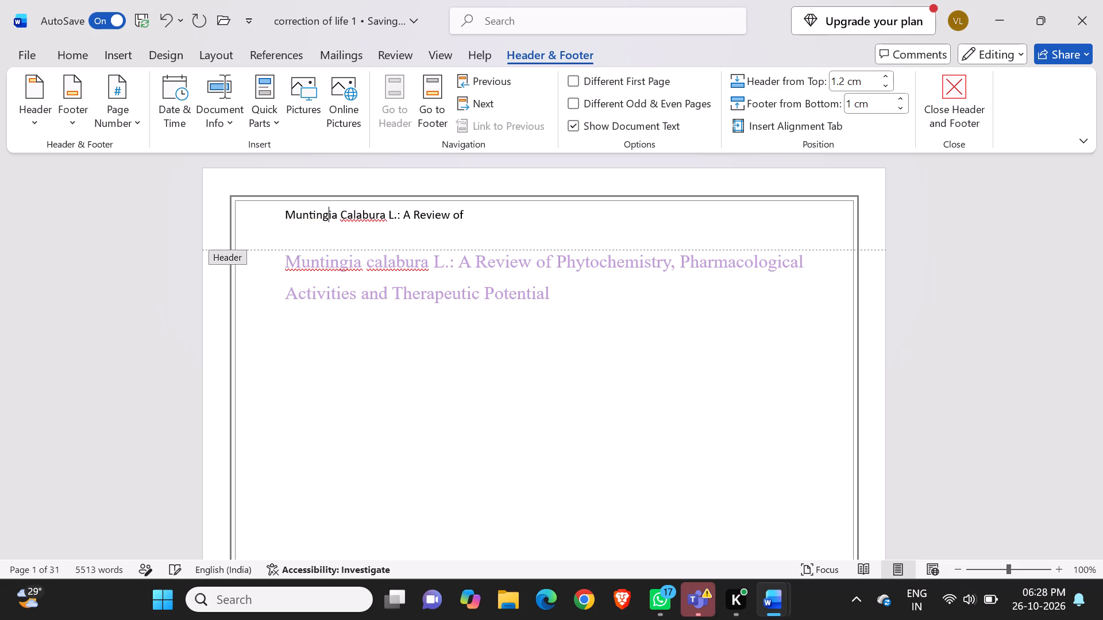
Continue at the end of the header title with "Phytochemistry, Pharmacological Activities".
left_click(477, 212)
key("p")
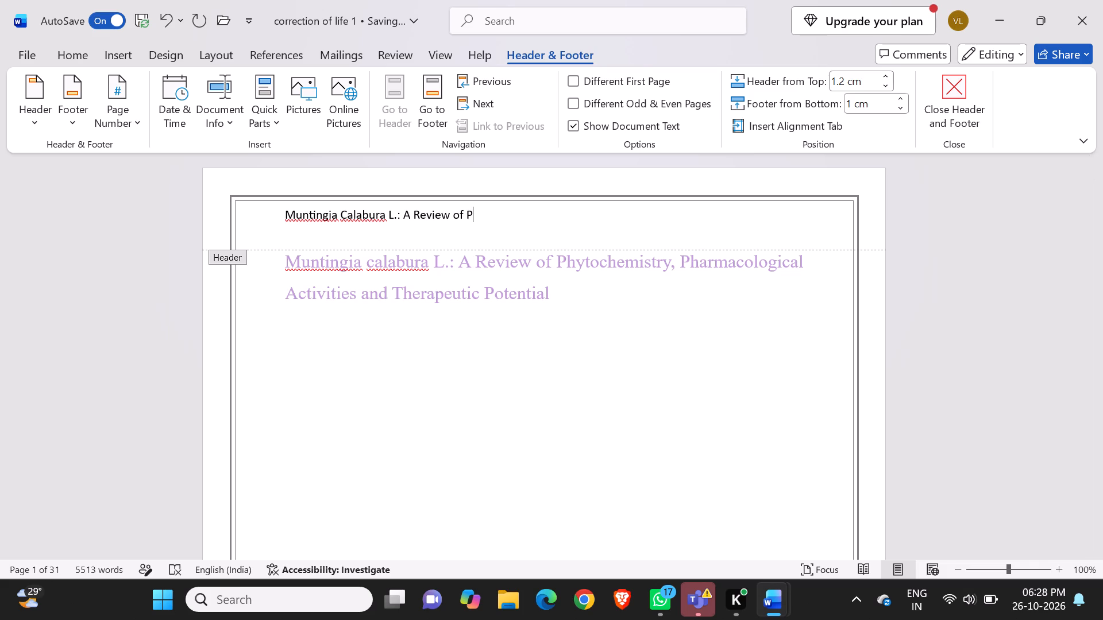
type("hyto")
type("chemi")
type("stry")
key("comma")
key("space")
key("p")
type("harmacological")
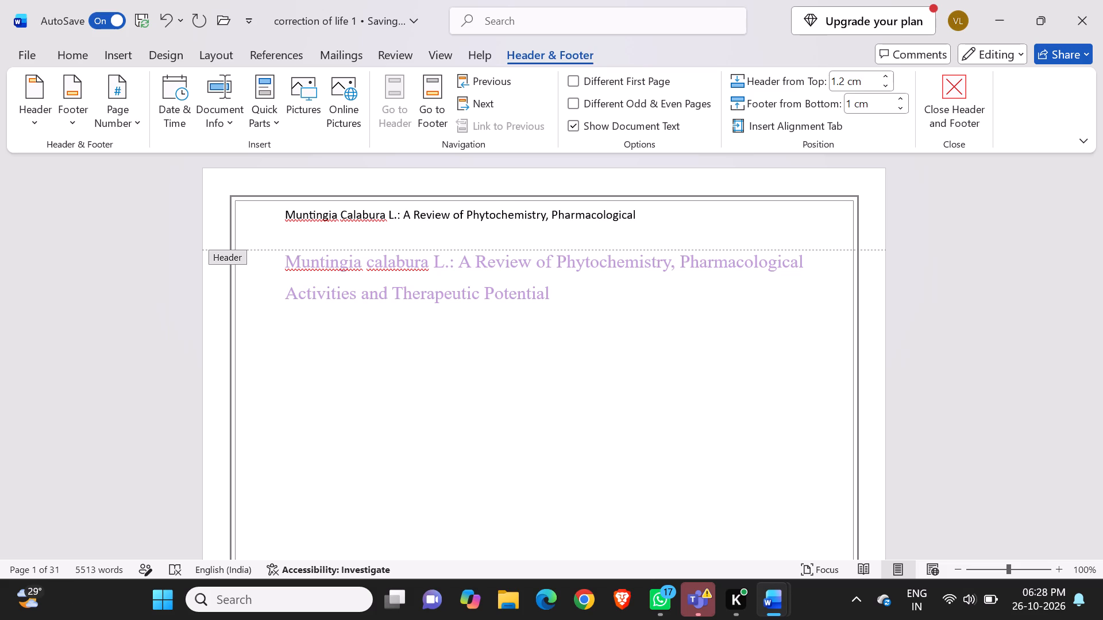
key("space")
key("a")
type("ctivities")
key("space")
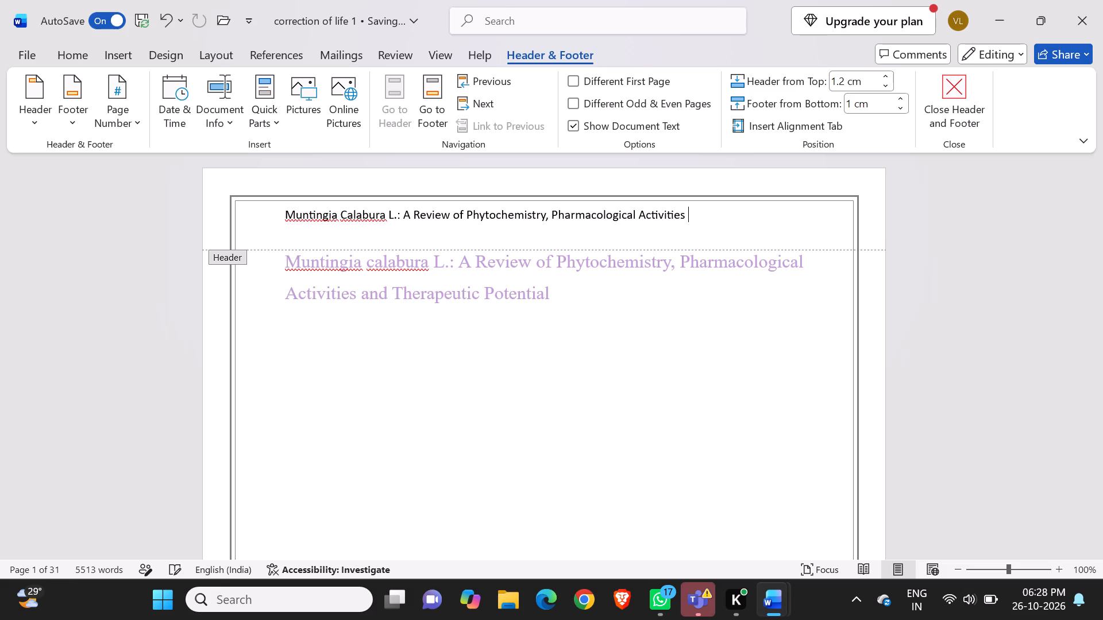
Complete the header title with the words "and Therapeutic Potential".
type("ans")
key("BackSpace")
type("d")
key("space")
key("t")
type("herapeutic")
key("space")
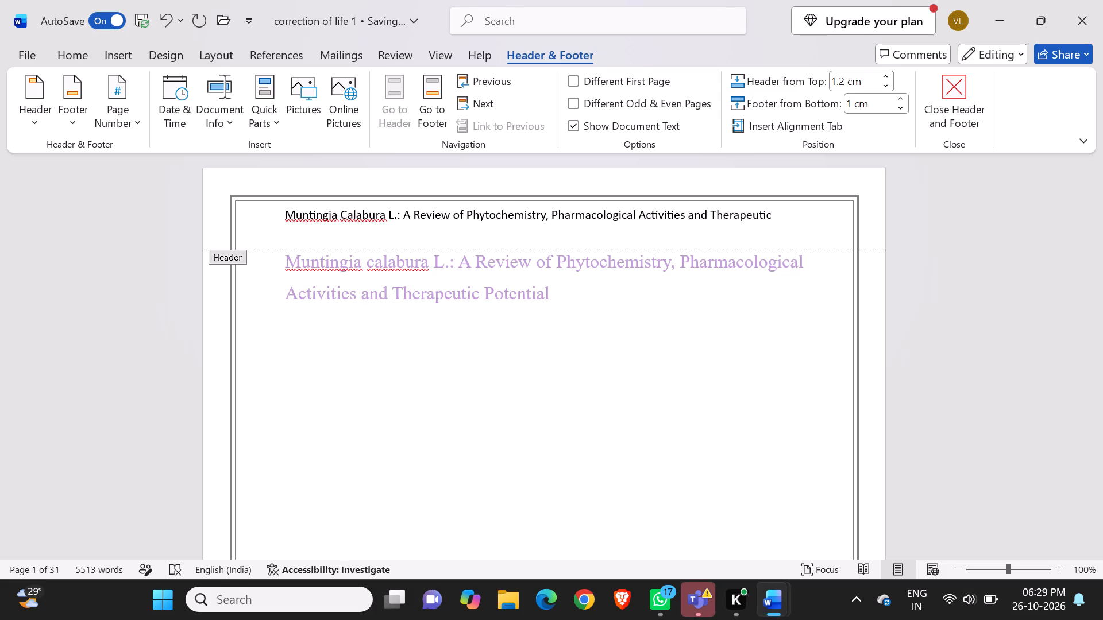
key("o")
type("ten")
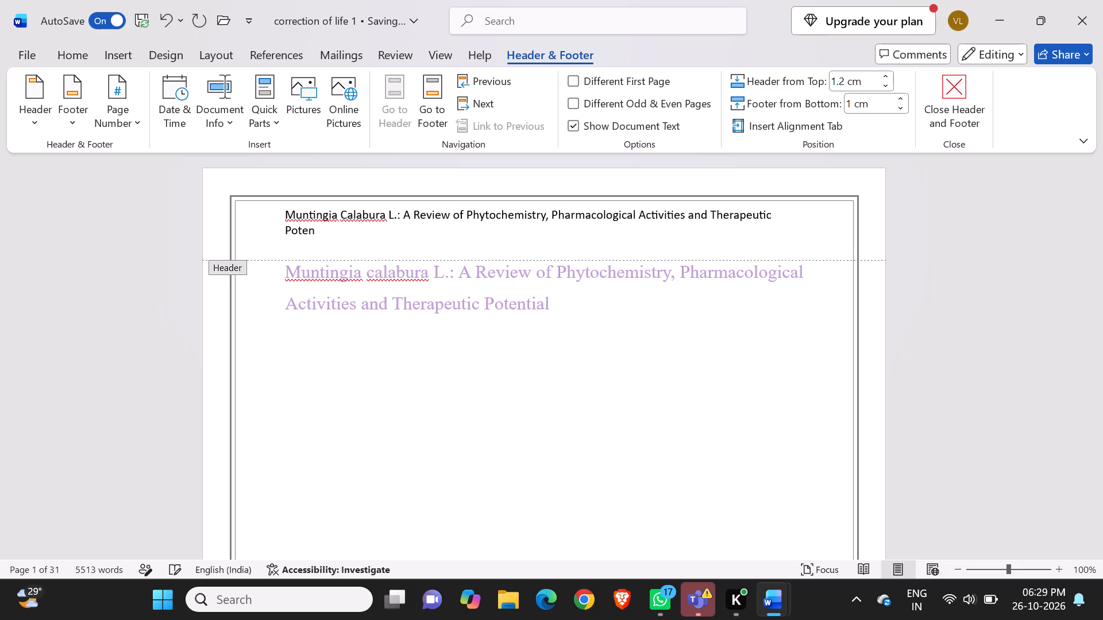
type("tio")
type("al")
key("BackSpace")
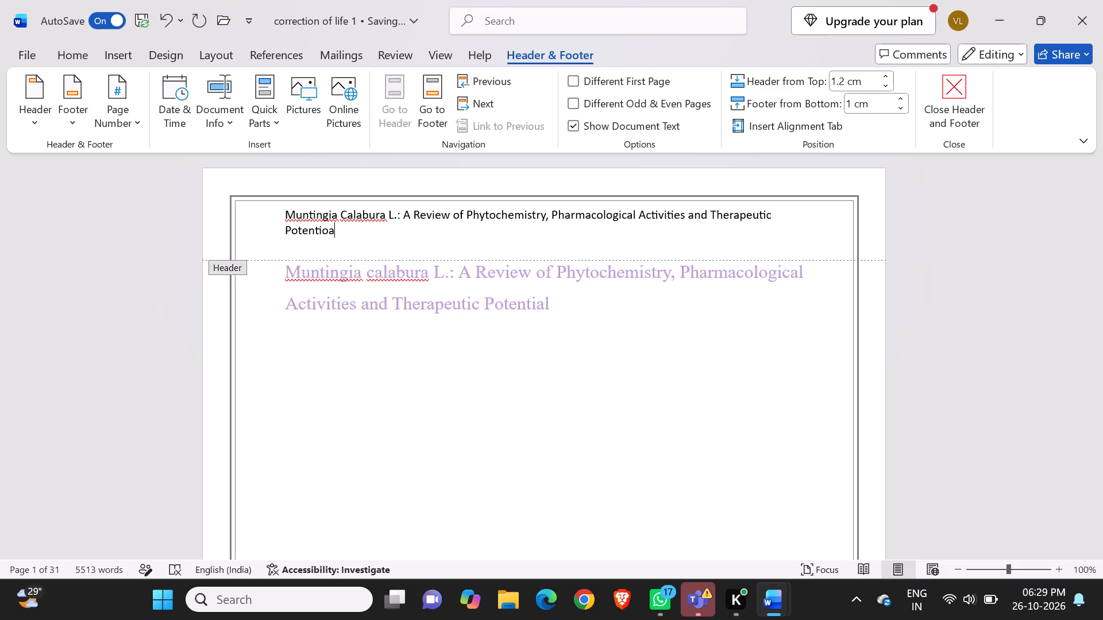
key("BackSpace")
key("BackSpace")
type("al")
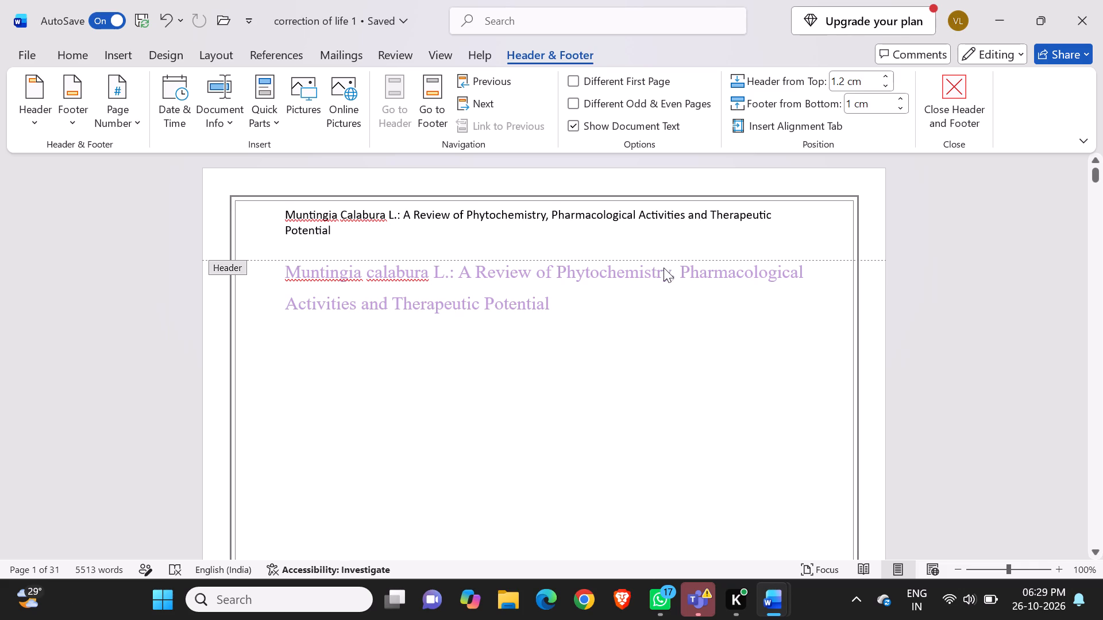
Set the footer's distance from the bottom of the page to 1.1 cm.
scroll(660, 267, "down", 11)
scroll(586, 280, "down", 4)
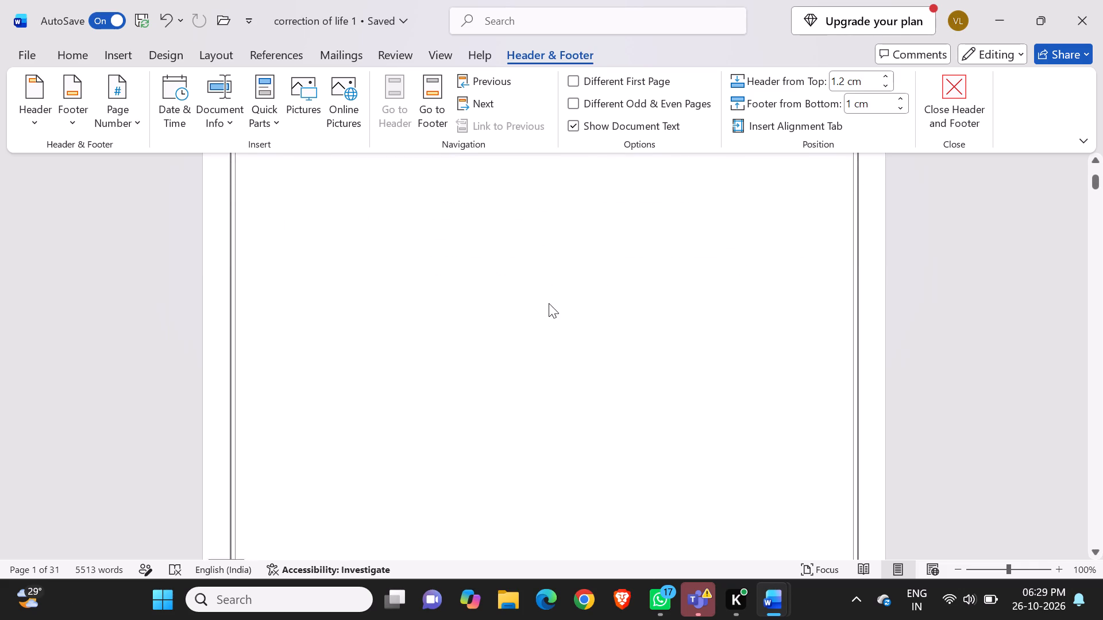
scroll(549, 303, "down", 6)
left_click(359, 217)
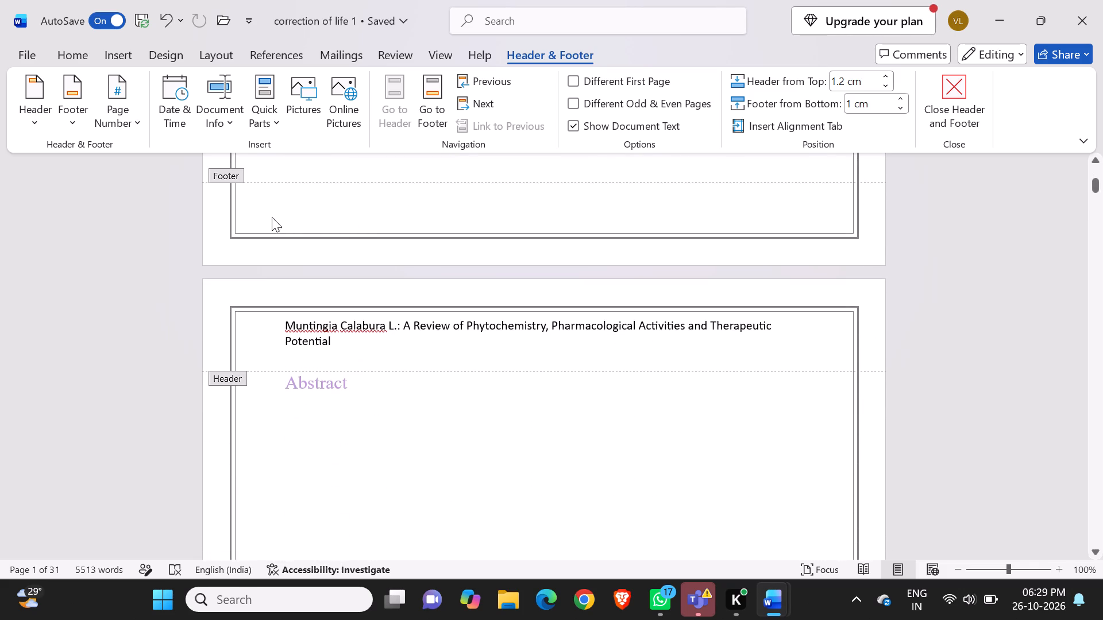
left_click(270, 216)
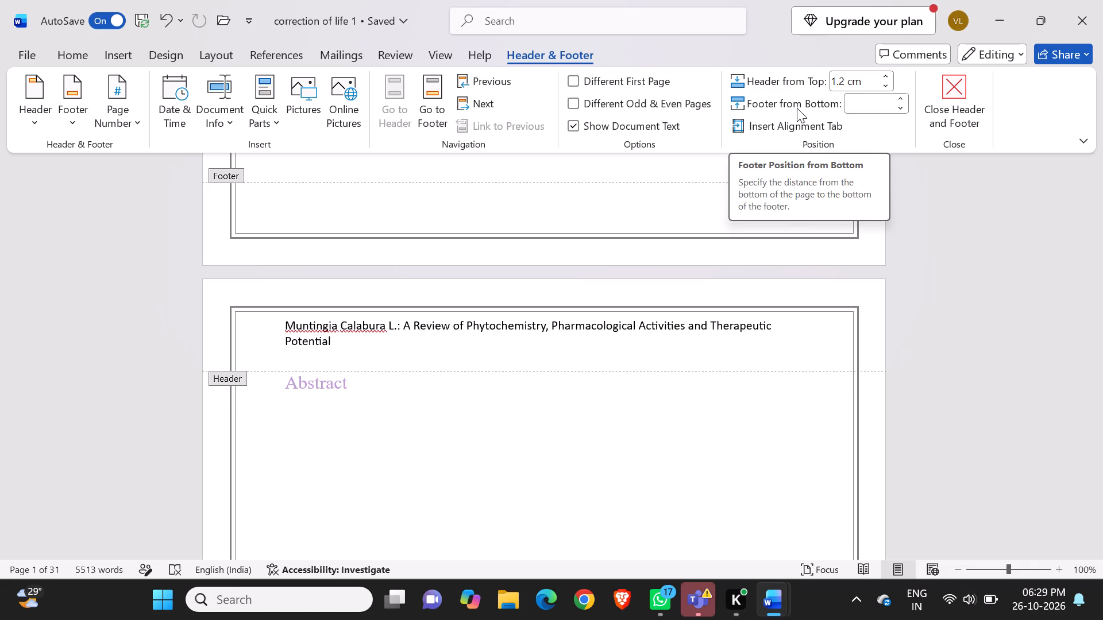
left_click(800, 102)
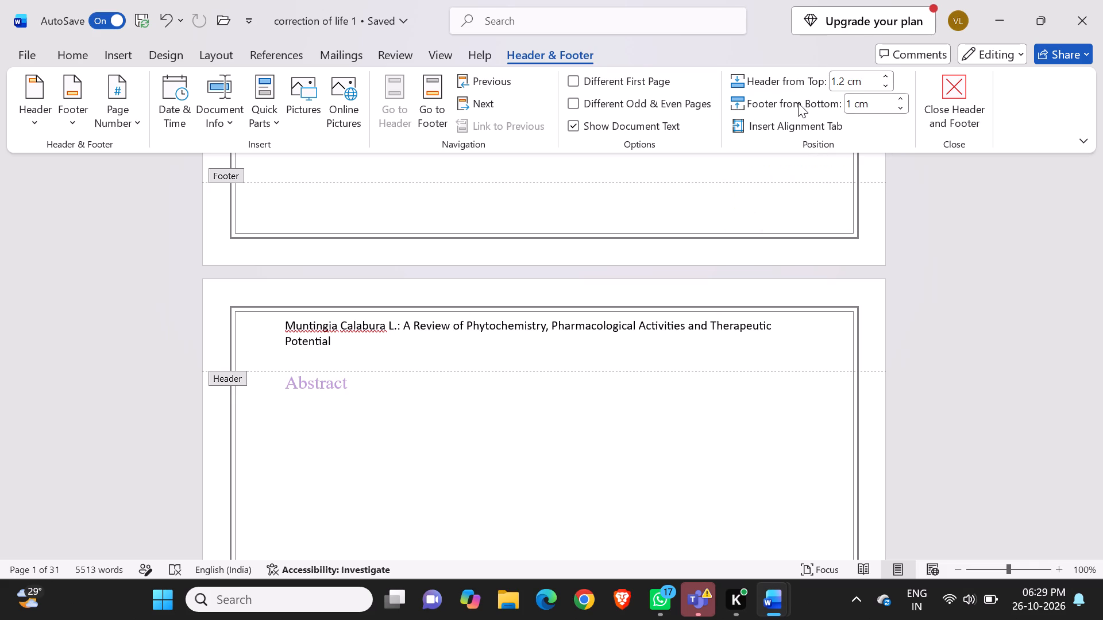
left_click(901, 97)
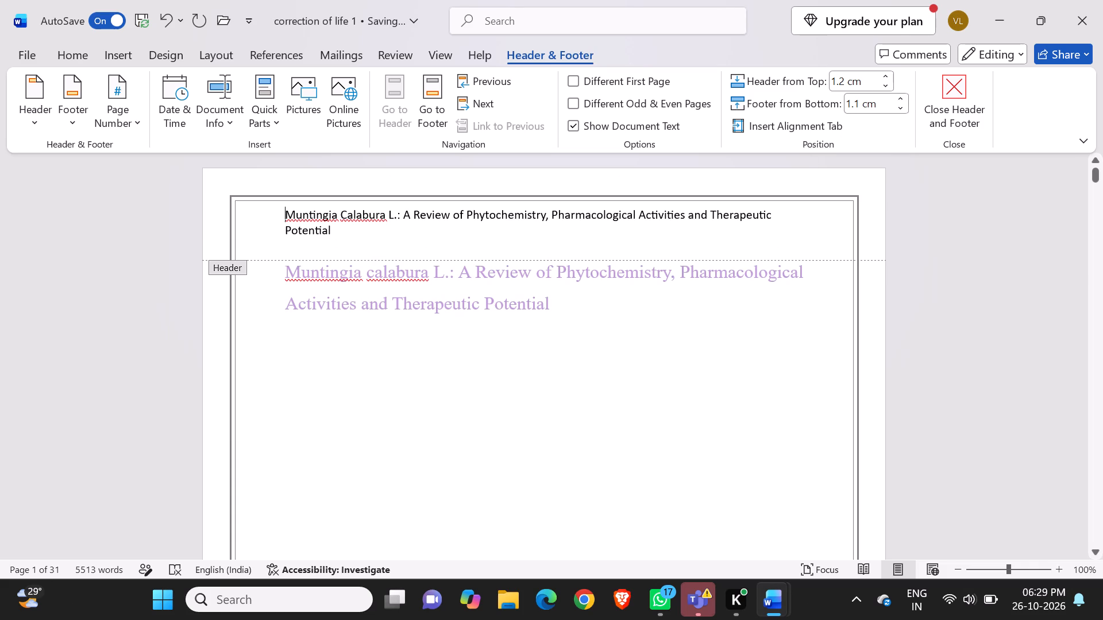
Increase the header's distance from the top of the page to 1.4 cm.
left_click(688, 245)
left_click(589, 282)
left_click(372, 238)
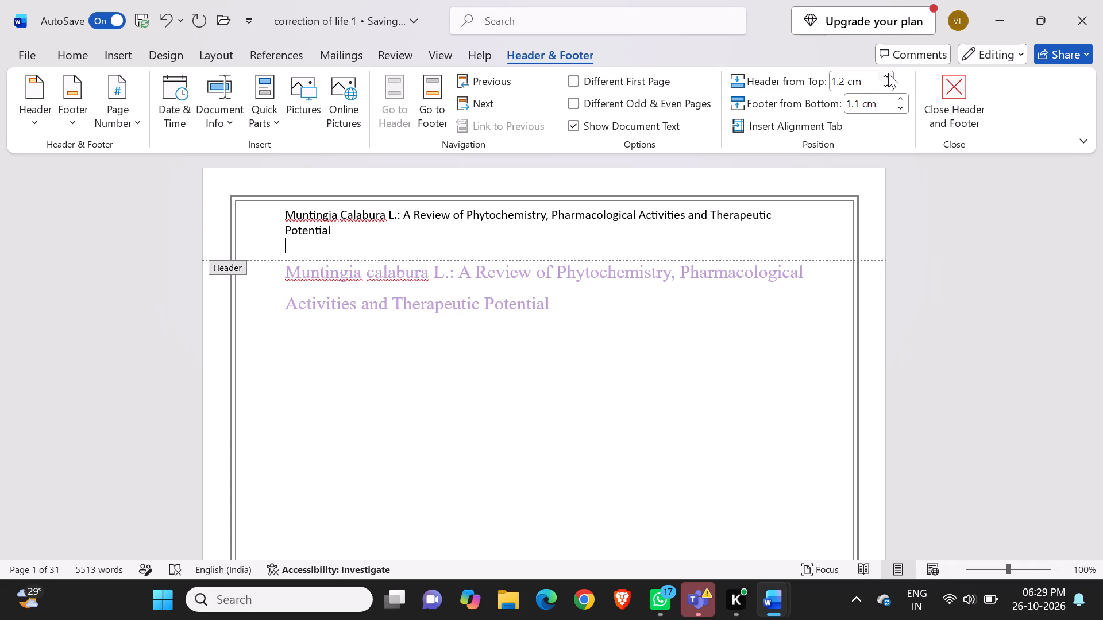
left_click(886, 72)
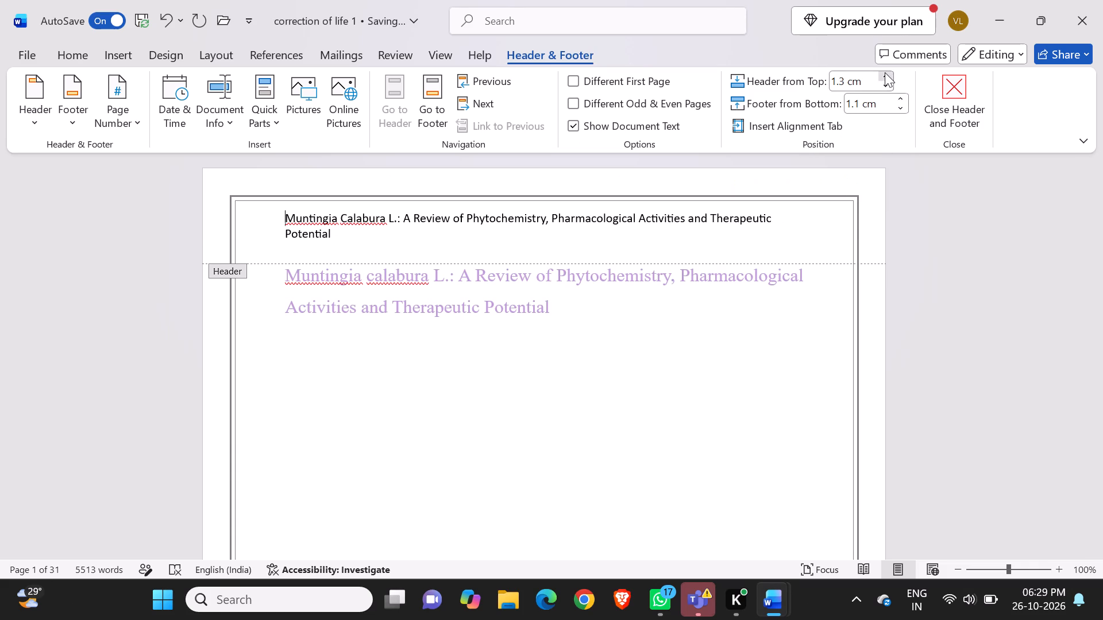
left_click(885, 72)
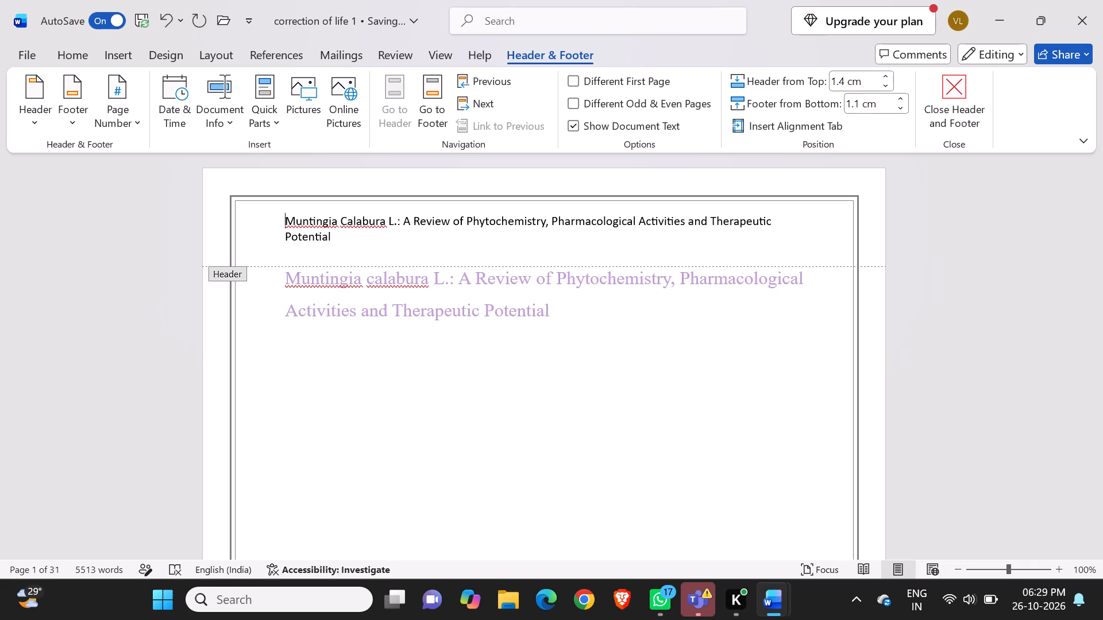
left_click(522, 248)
Reduce the header's distance from the top of the page to 1 cm.
left_click(892, 87)
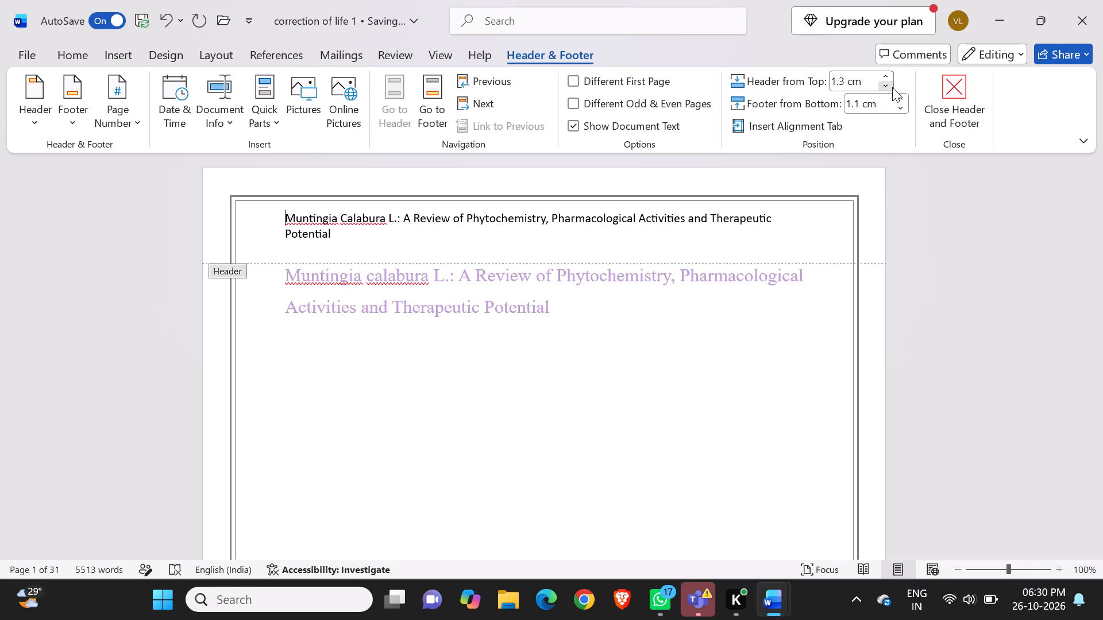
left_click(892, 87)
left_click(892, 87)
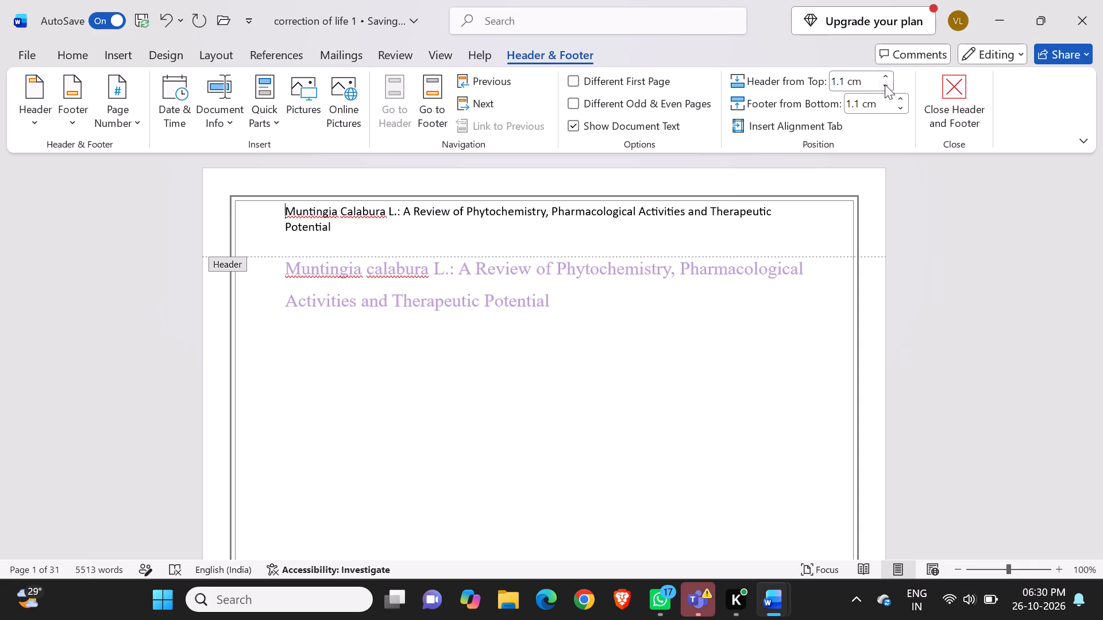
left_click(414, 248)
left_click(883, 79)
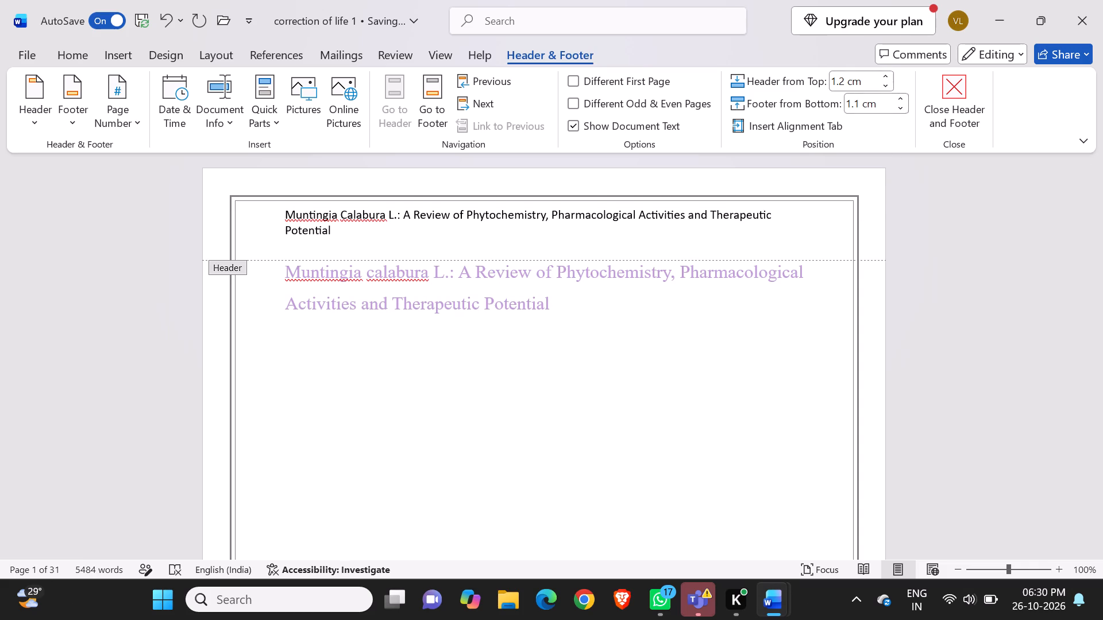
left_click(885, 90)
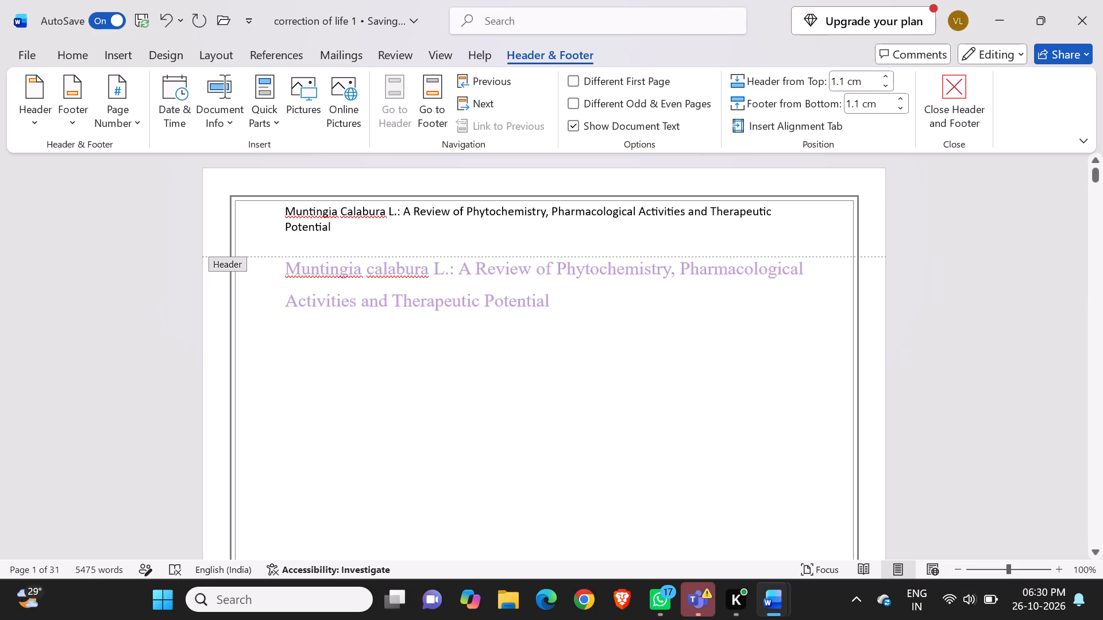
left_click(686, 235)
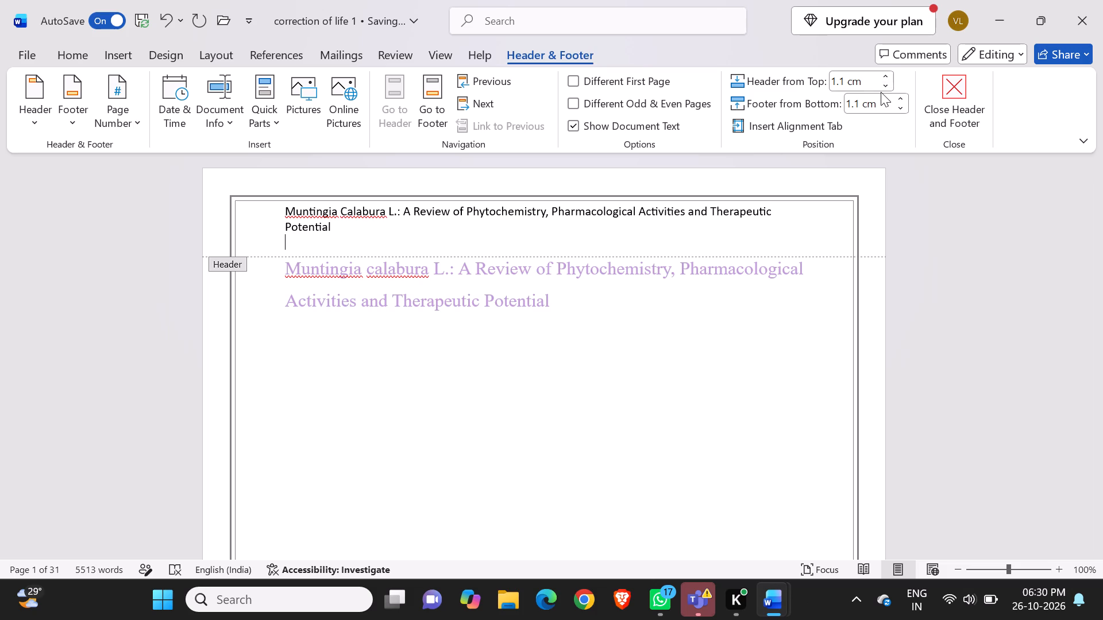
left_click(882, 87)
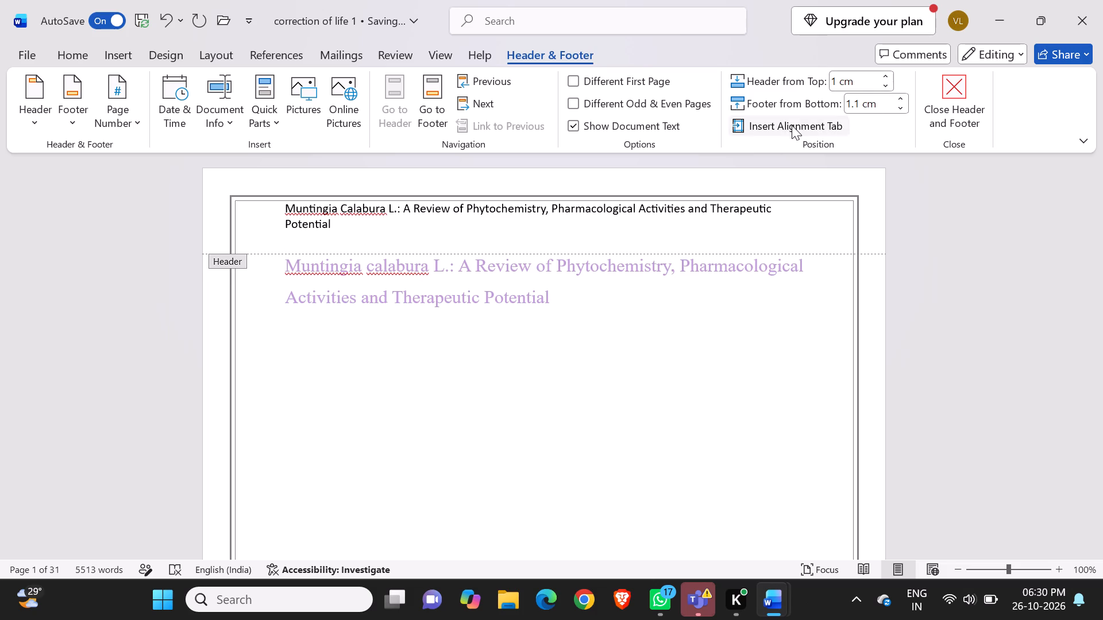
left_click(782, 110)
double_click(781, 110)
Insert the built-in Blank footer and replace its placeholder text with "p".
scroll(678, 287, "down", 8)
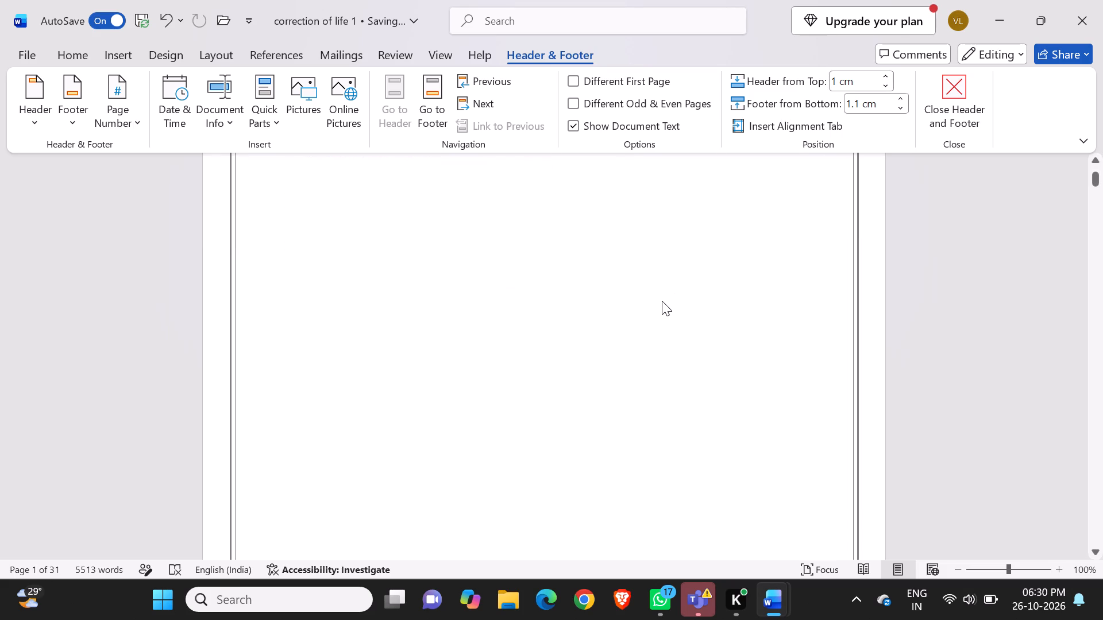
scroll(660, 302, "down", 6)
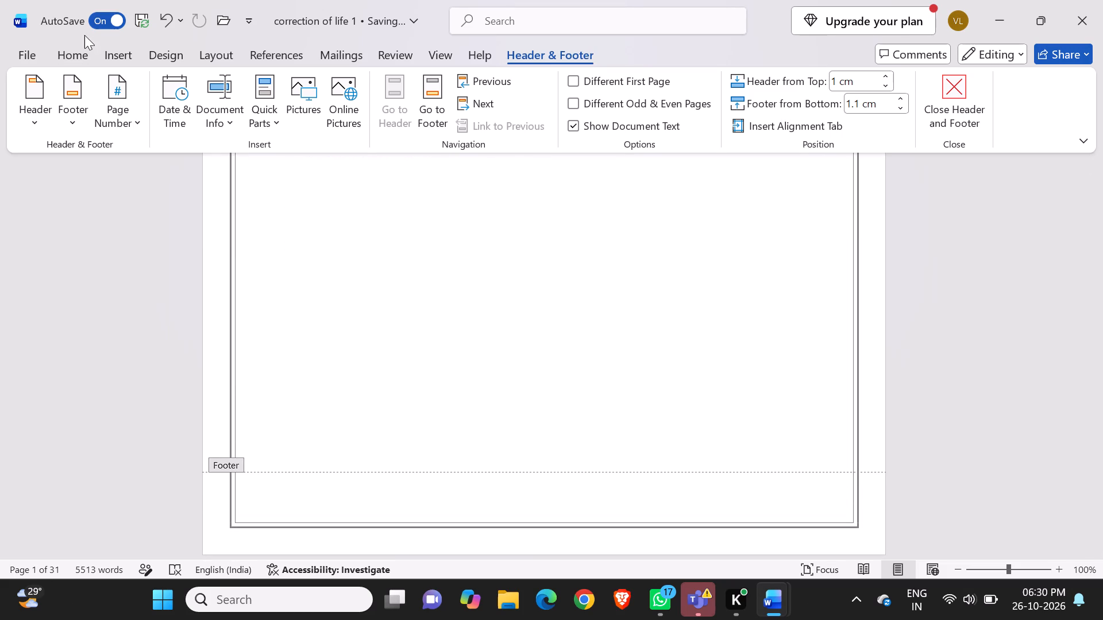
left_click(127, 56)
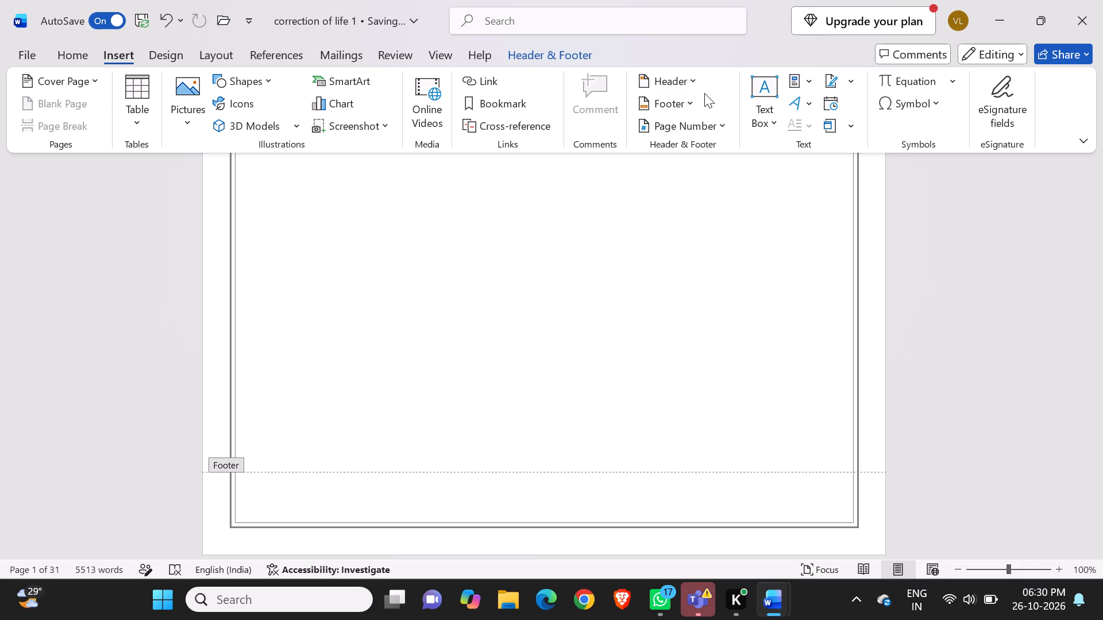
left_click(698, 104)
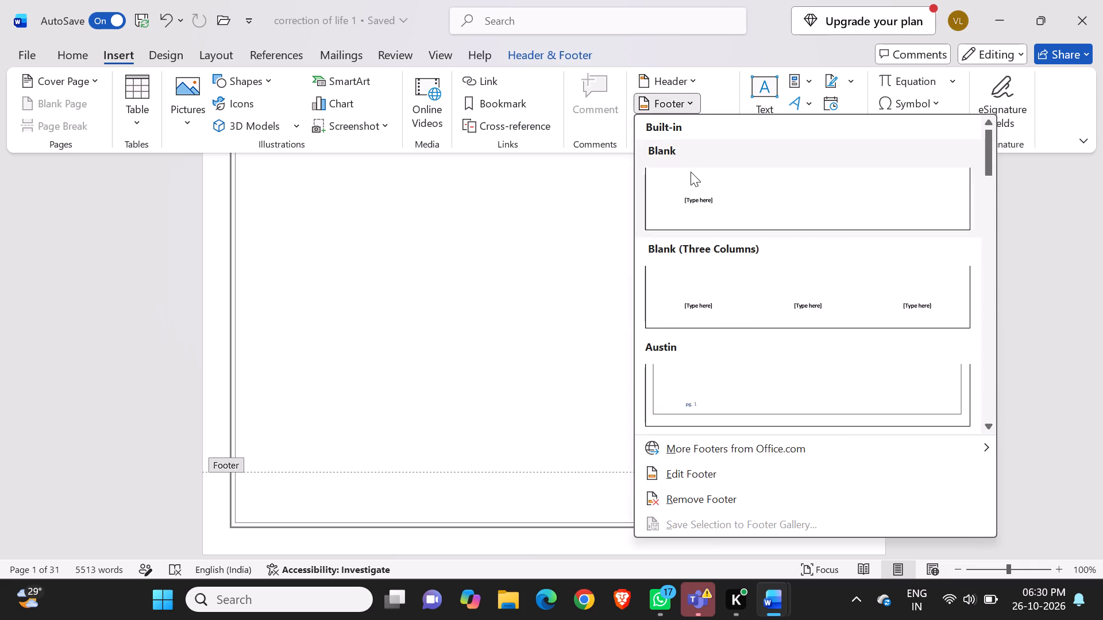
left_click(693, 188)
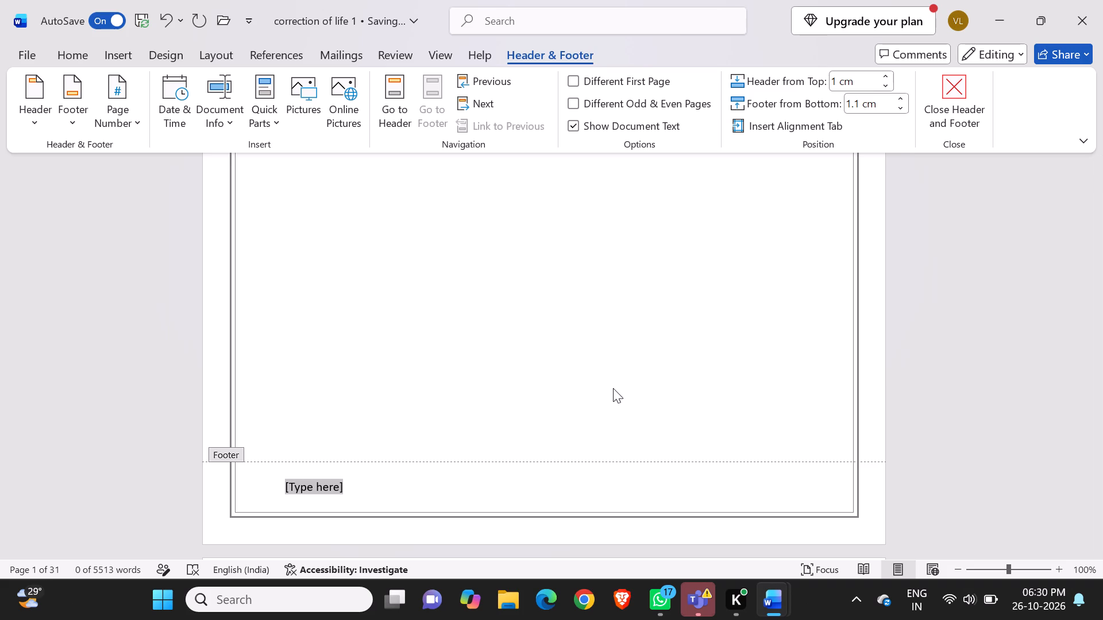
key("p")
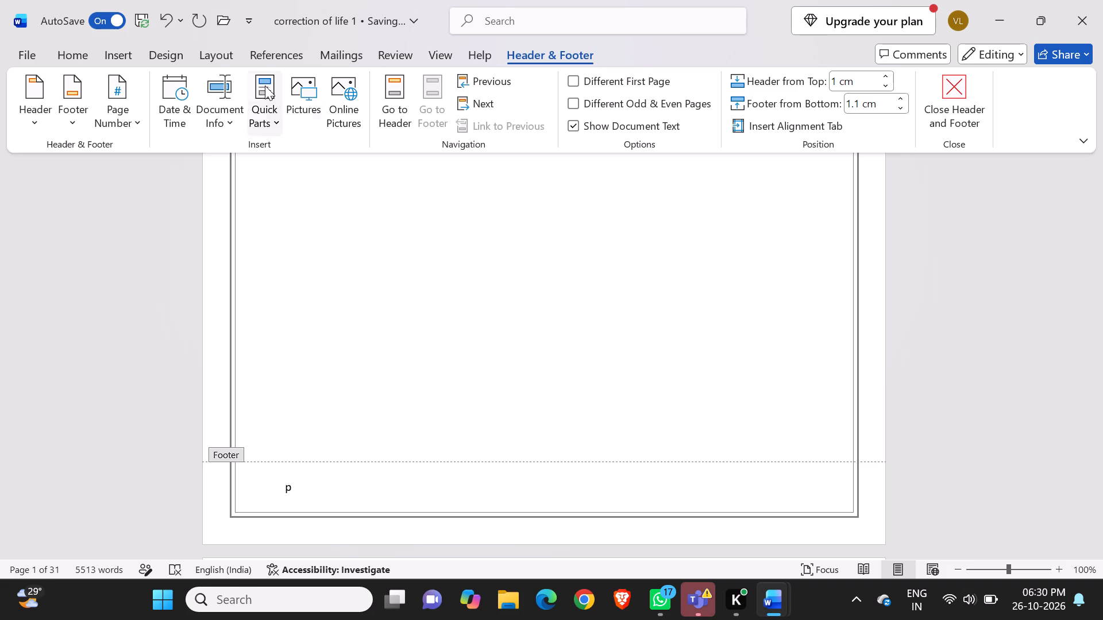
Insert a page number at the bottom of the page in the Plain Number 1 style.
left_click(137, 57)
left_click(722, 127)
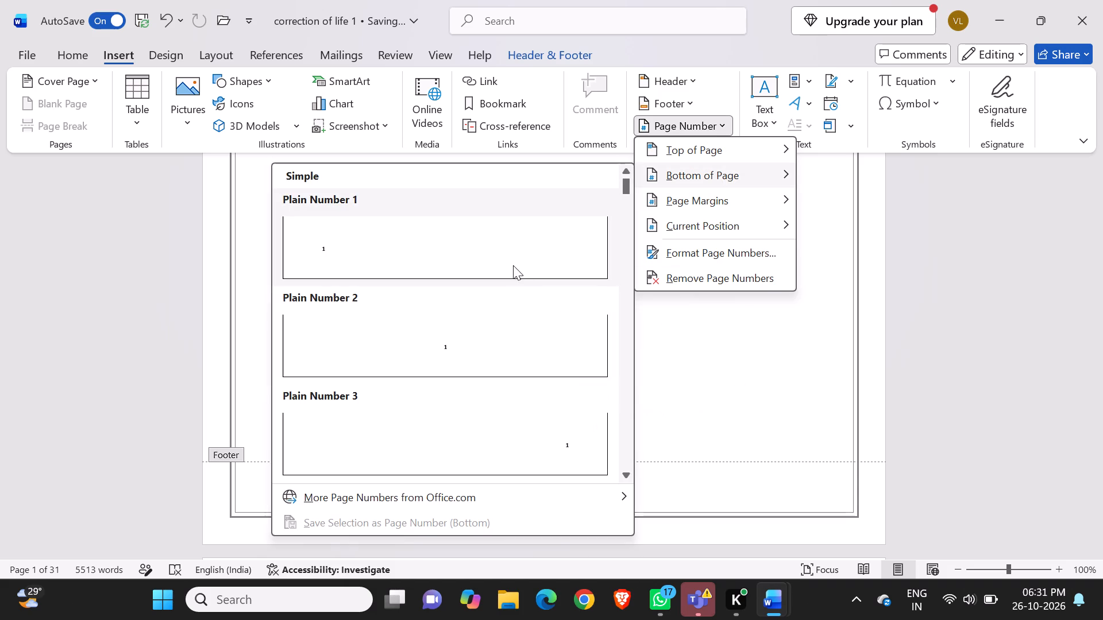
left_click(510, 259)
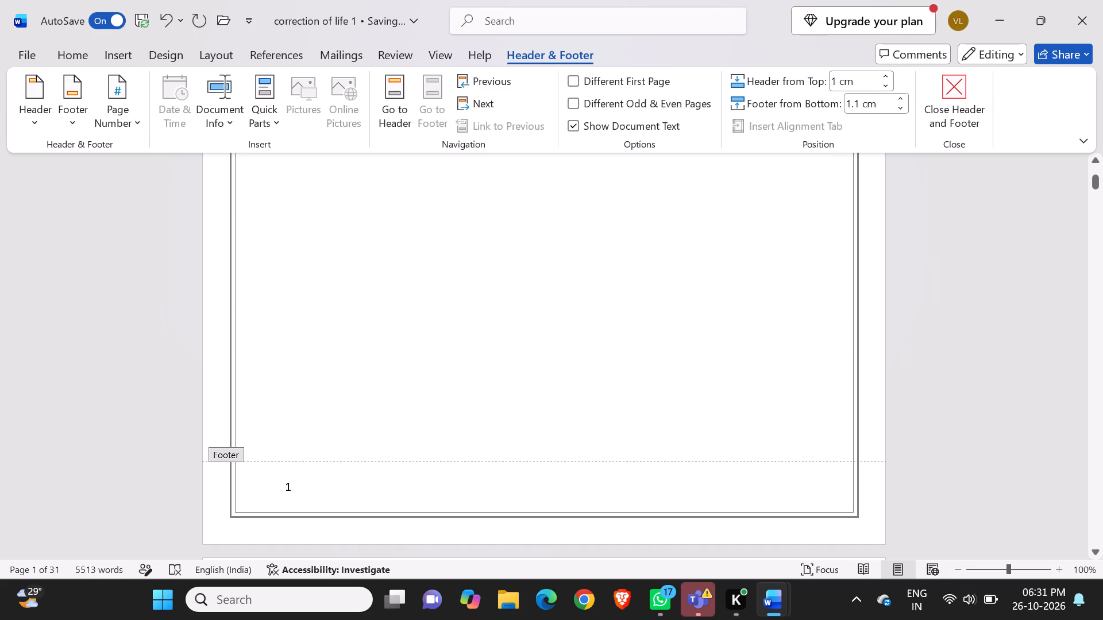
Add "Pratibhatai pawar colleg of pharamacy wadala mahadev shrirampur" after the page number in the footer.
left_click(434, 494)
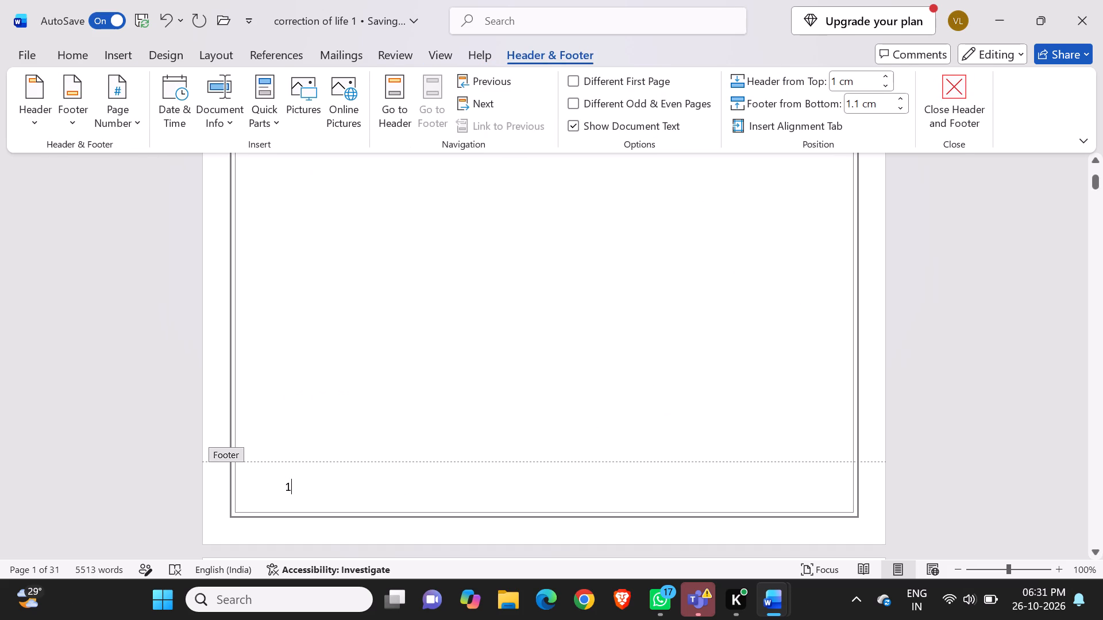
key("space")
key("p")
type("ra")
type("tibhatai pawar colleg of pj")
key("BackSpace")
type("haramacy")
key("space")
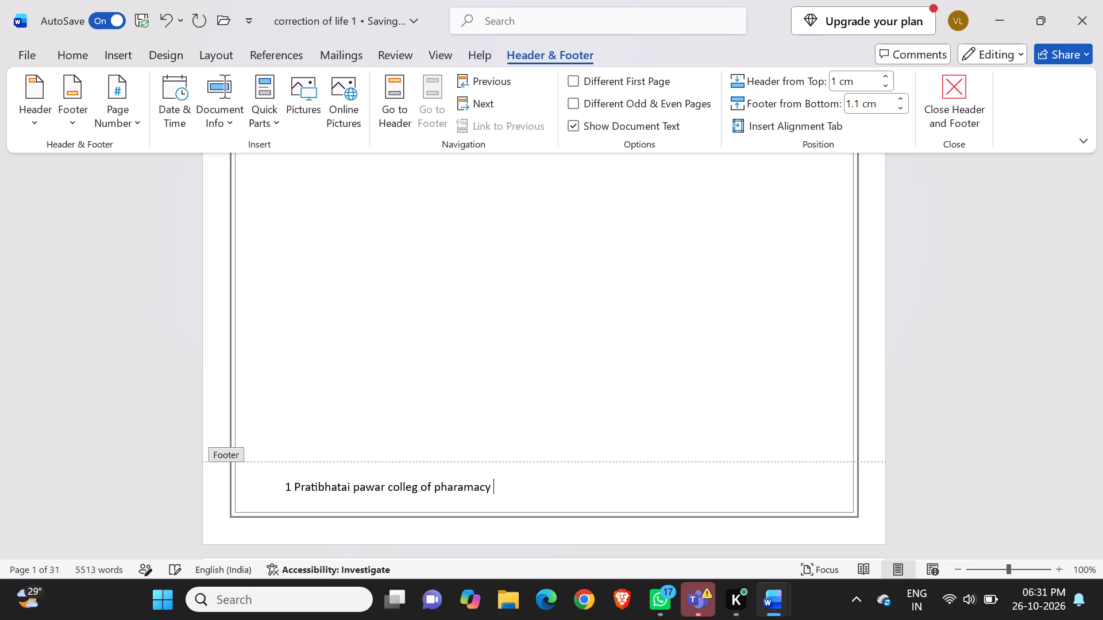
type("wadala mahadev shrirampur")
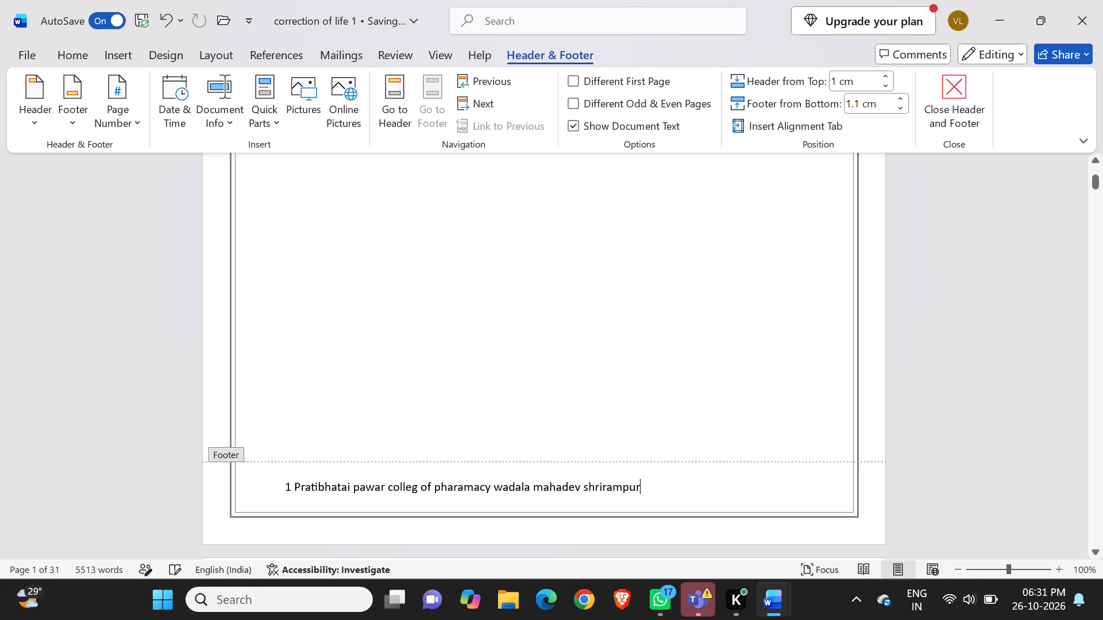
Correct the start of the college name in the footer to read "Pratibhatai Pawar college".
left_click(362, 496)
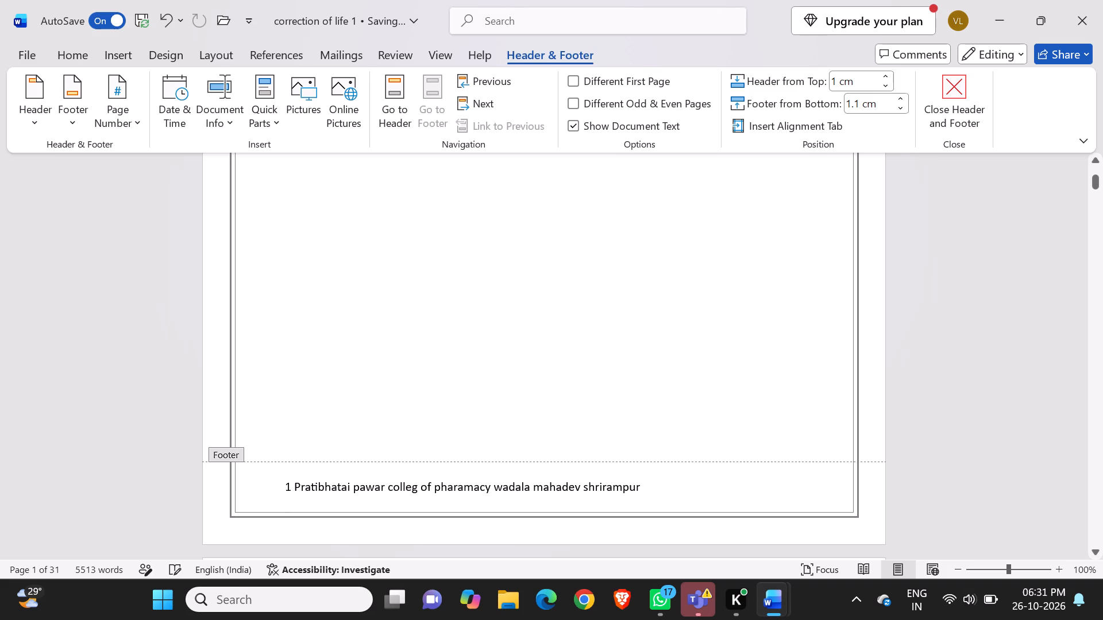
left_click_drag(349, 489, 359, 482)
left_click(359, 482)
key("BackSpace")
key("p")
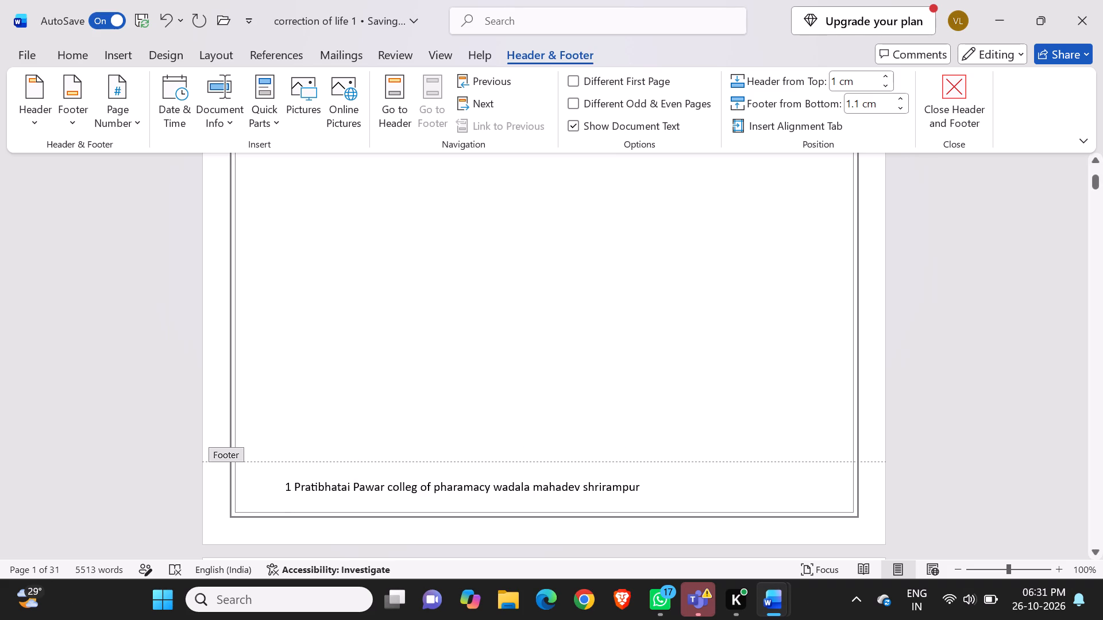
left_click(418, 488)
key("e")
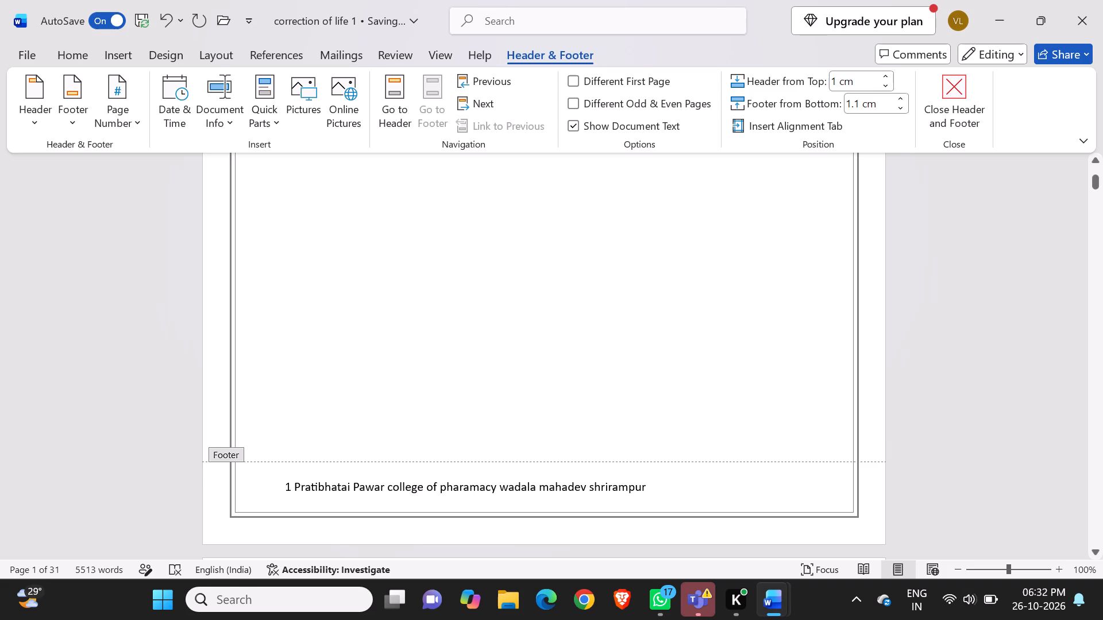
Capitalize the place names in the footer so they read "Wadala" and "Shrirampur".
left_click(551, 486)
left_click(510, 488)
key("BackSpace")
key("w")
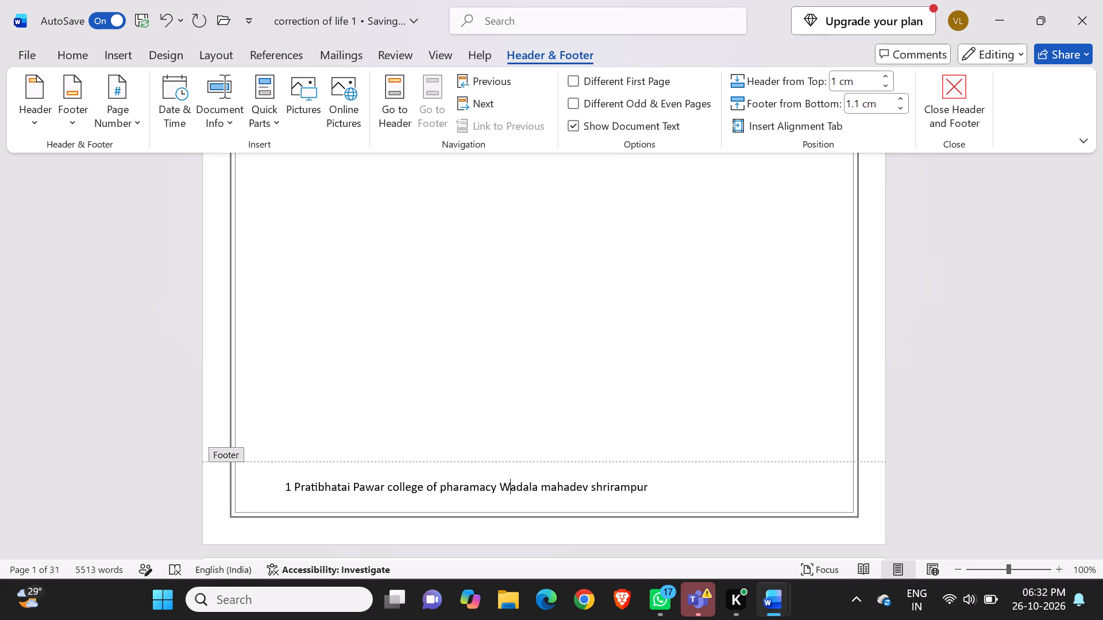
left_click(552, 488)
left_click(599, 486)
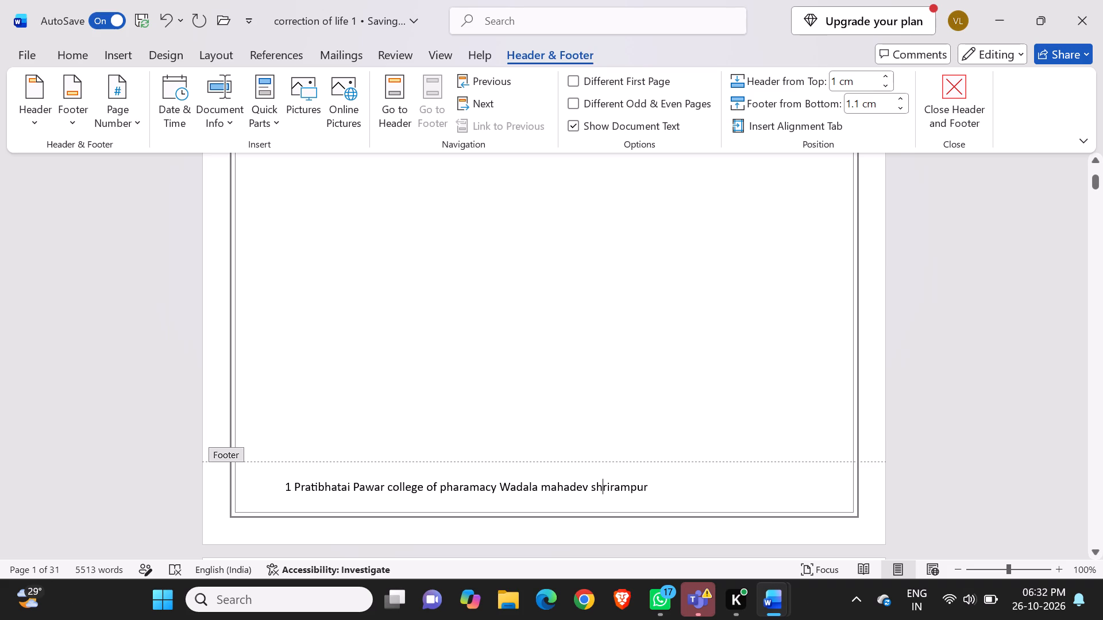
left_click(596, 486)
key("BackSpace")
key("s")
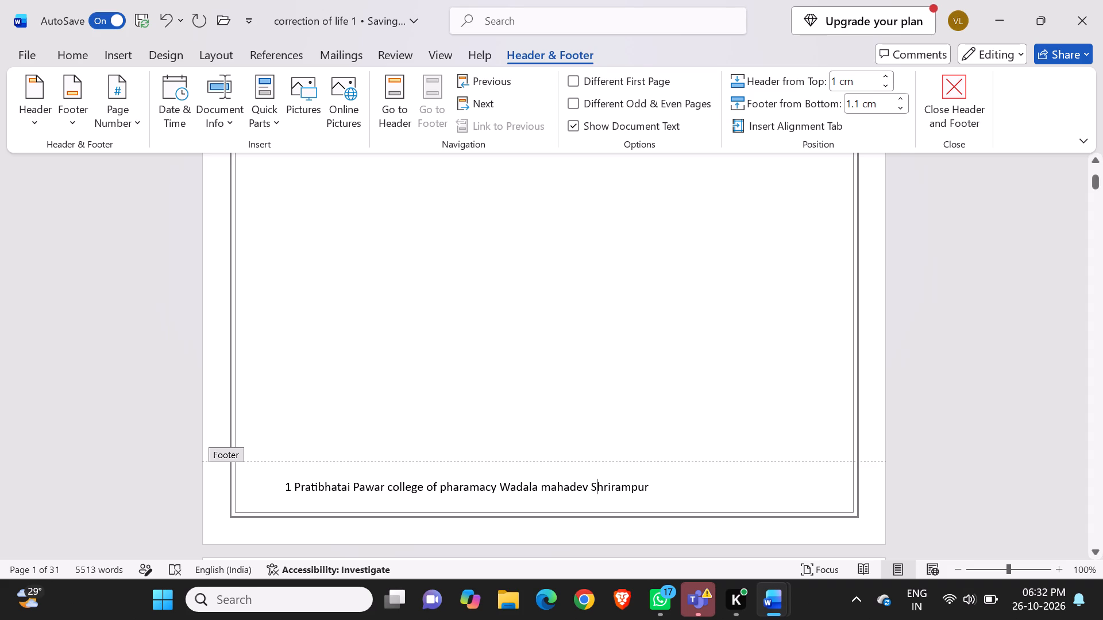
Add commas after "pharamacy" and "mahadev" in the footer's college name.
left_click(496, 488)
key("comma")
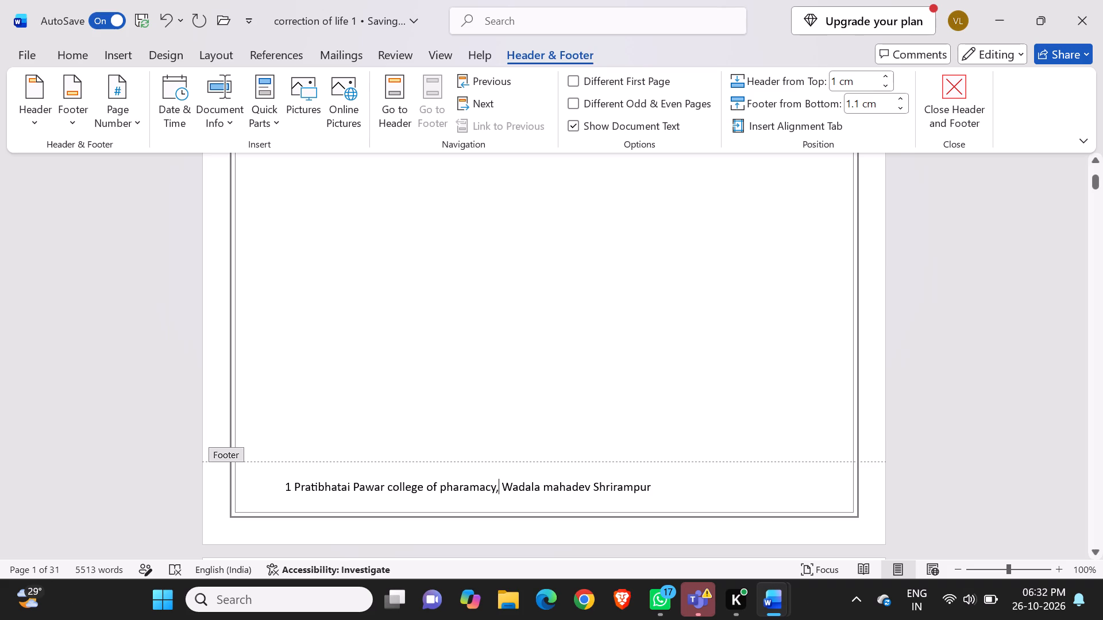
left_click(593, 487)
key("BackSpace")
type(",")
key("space")
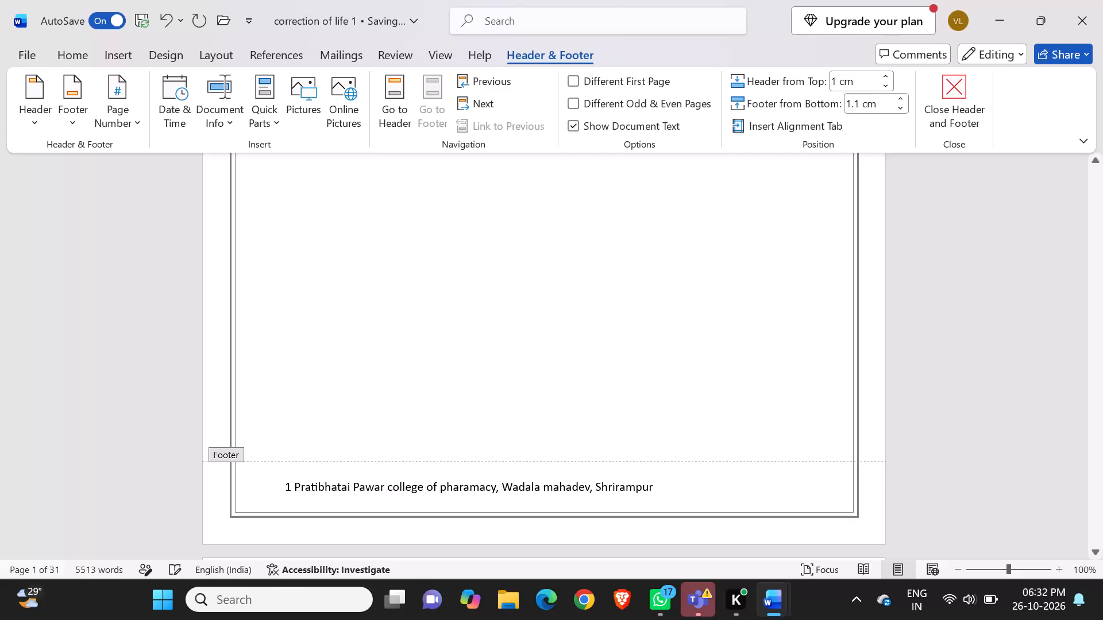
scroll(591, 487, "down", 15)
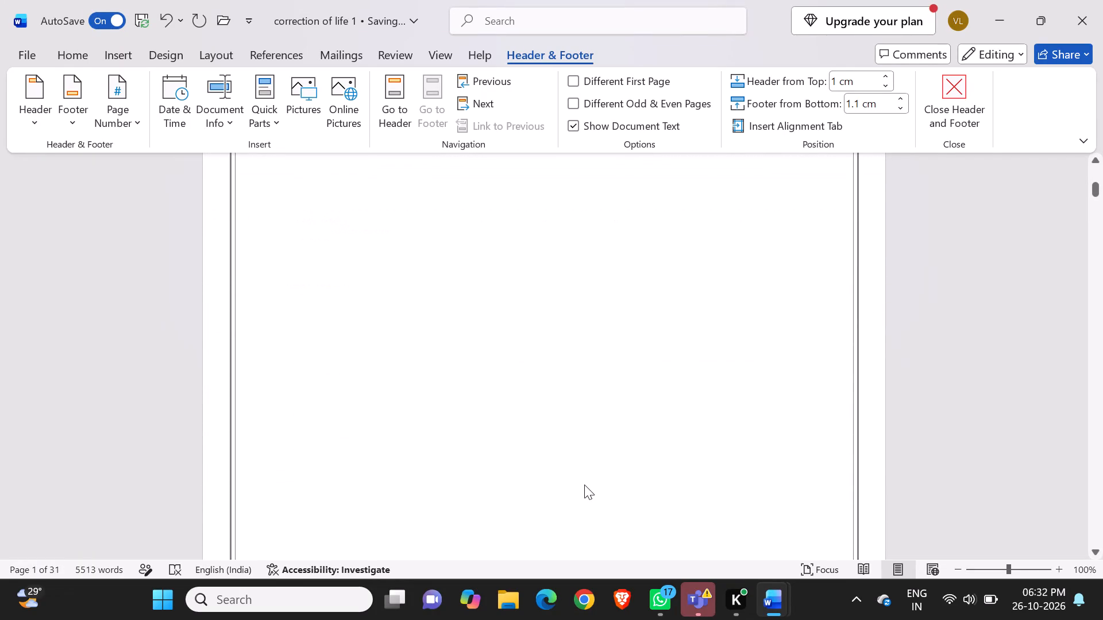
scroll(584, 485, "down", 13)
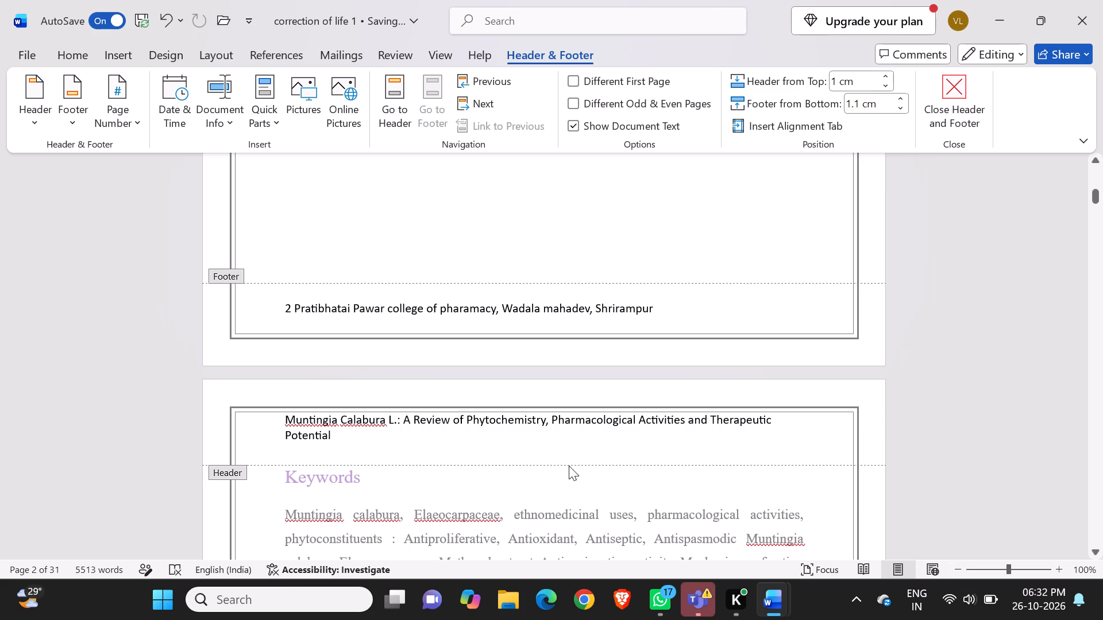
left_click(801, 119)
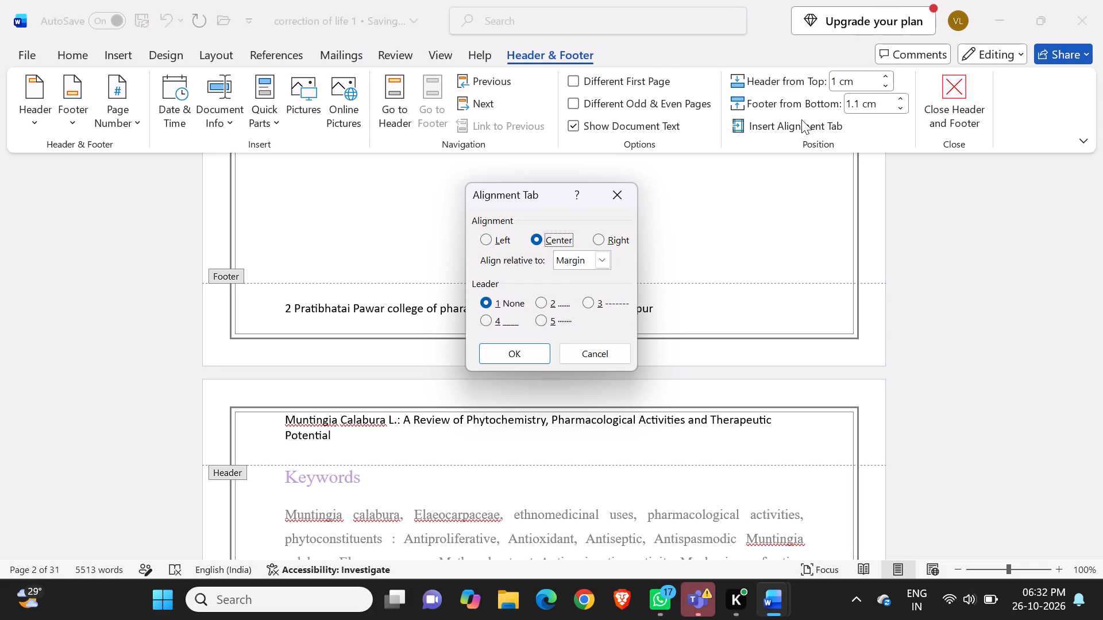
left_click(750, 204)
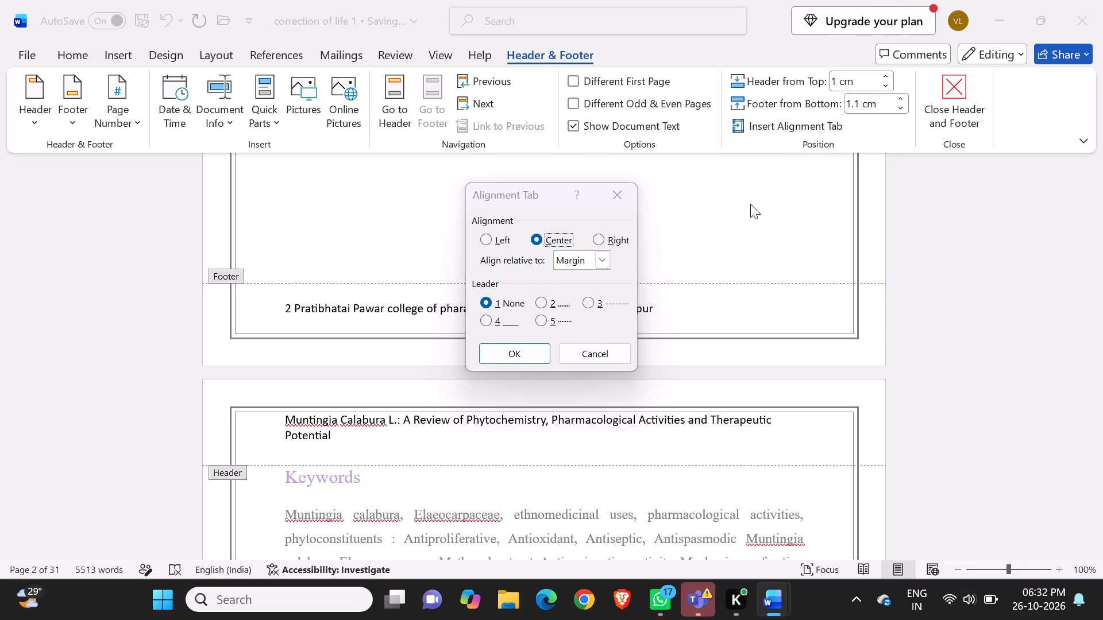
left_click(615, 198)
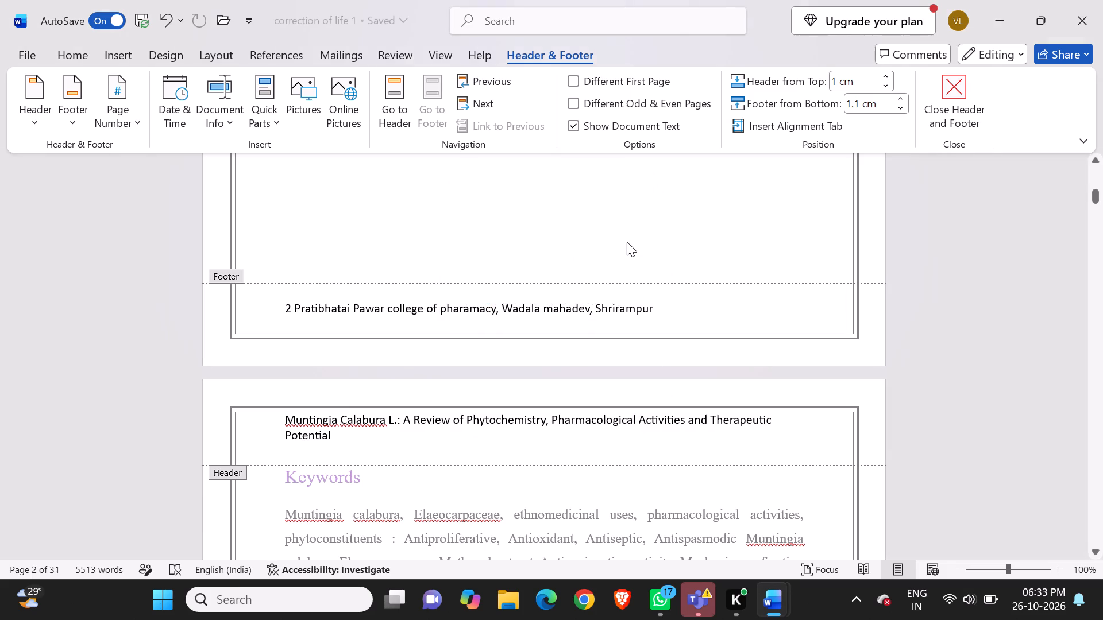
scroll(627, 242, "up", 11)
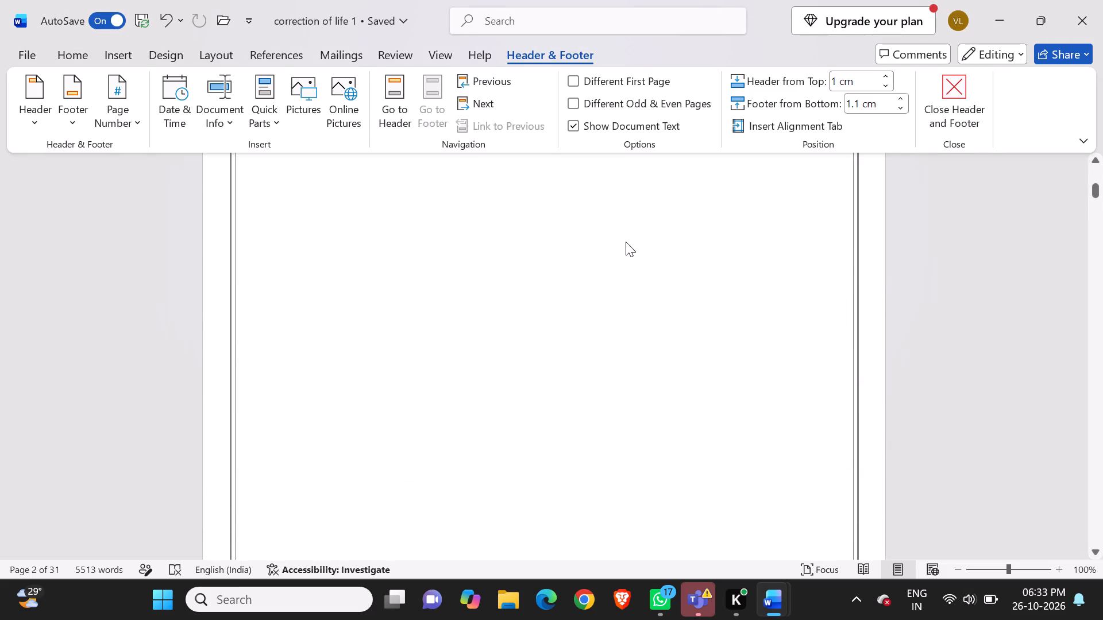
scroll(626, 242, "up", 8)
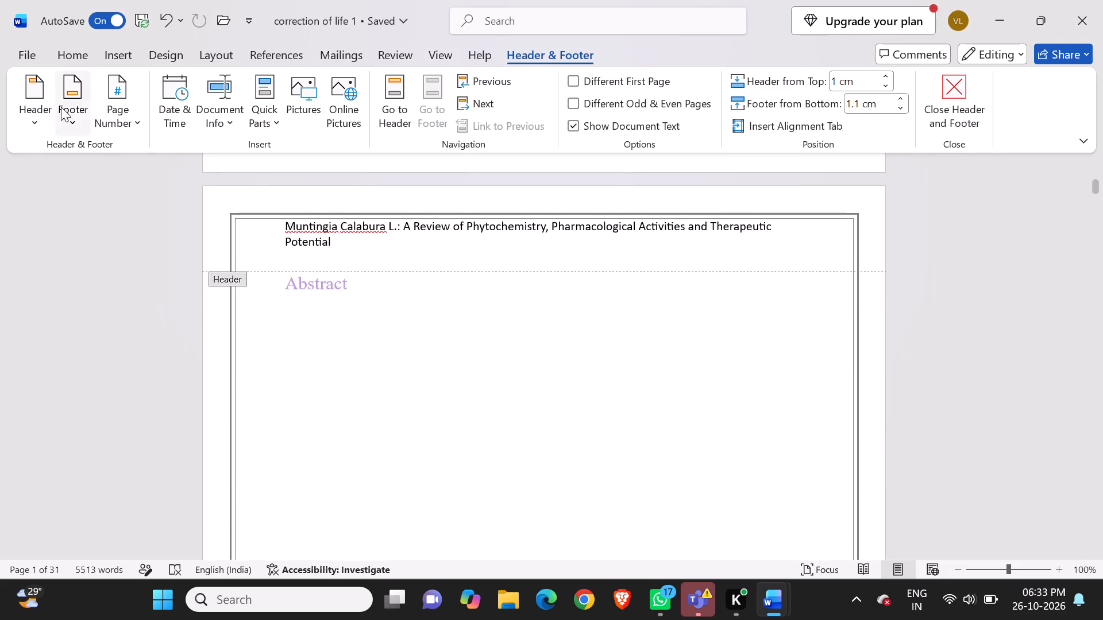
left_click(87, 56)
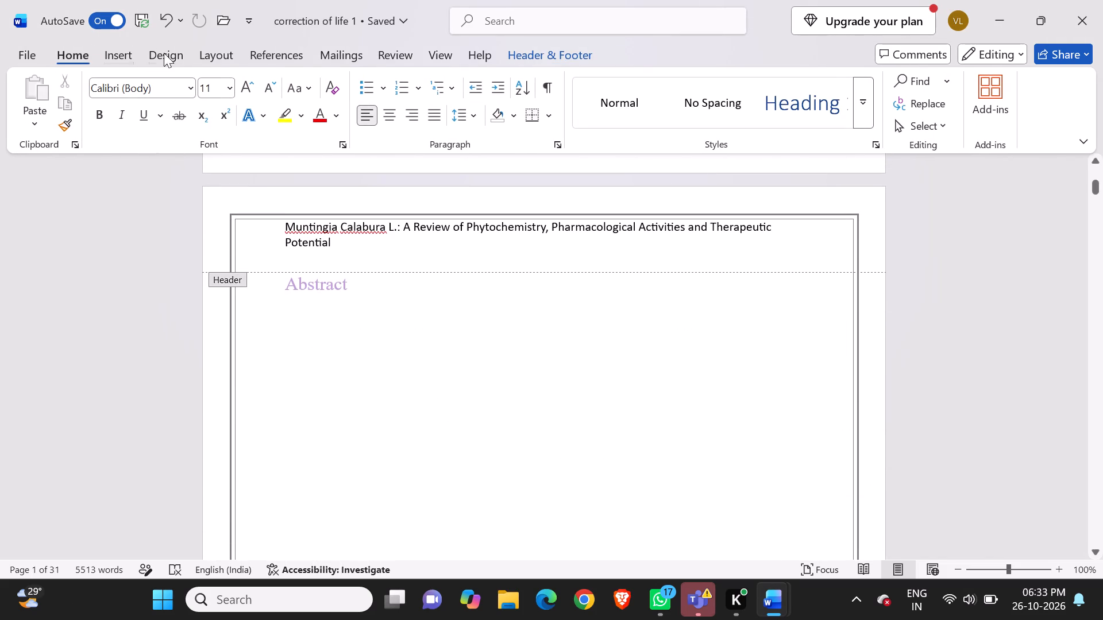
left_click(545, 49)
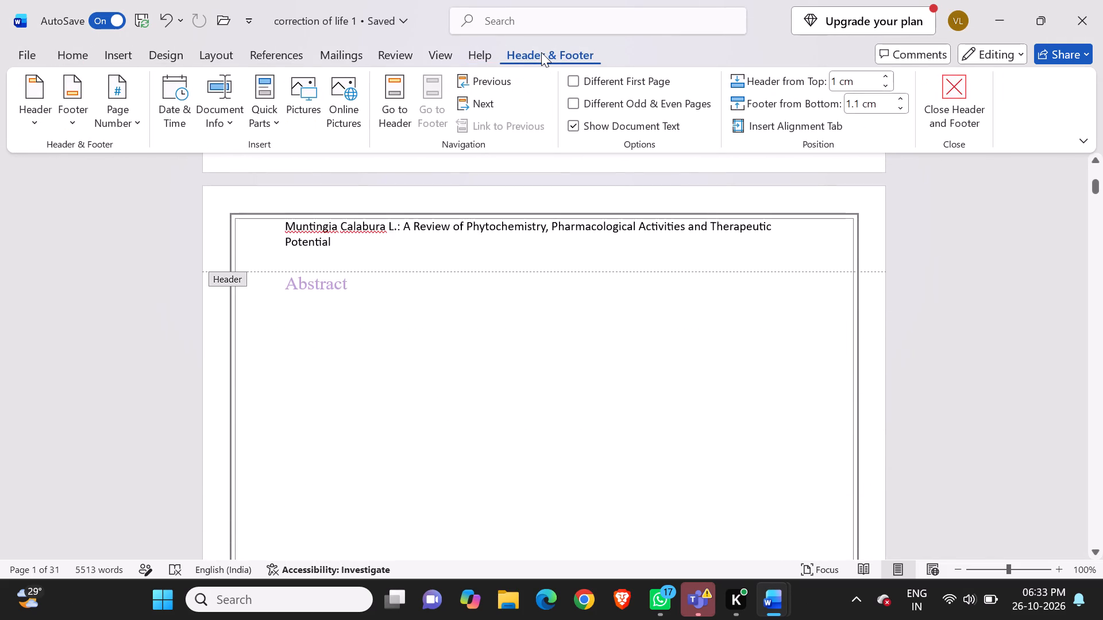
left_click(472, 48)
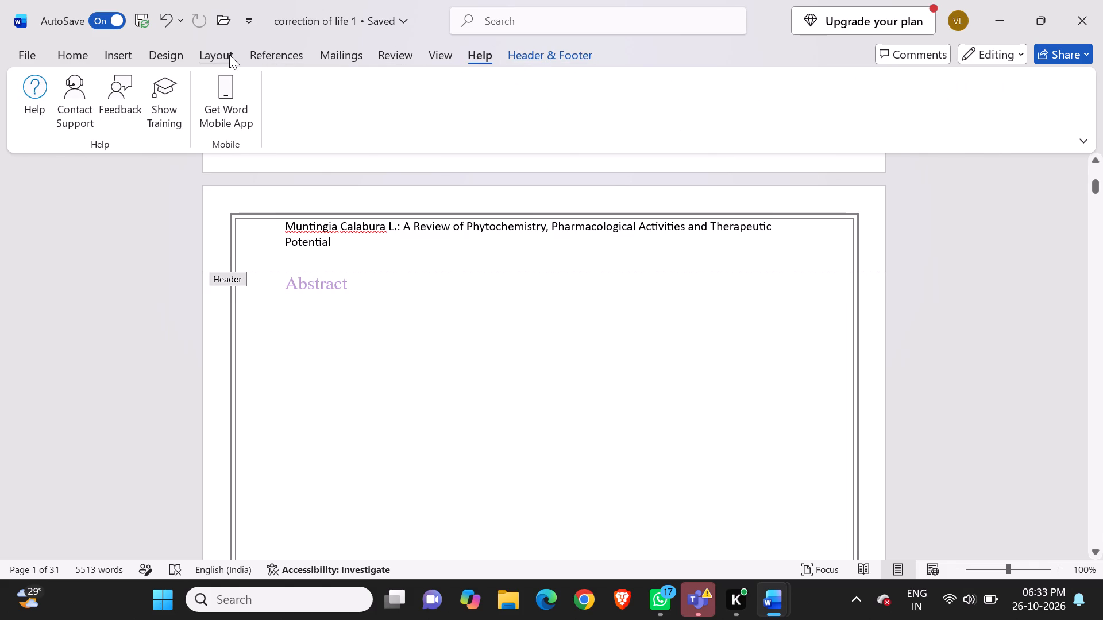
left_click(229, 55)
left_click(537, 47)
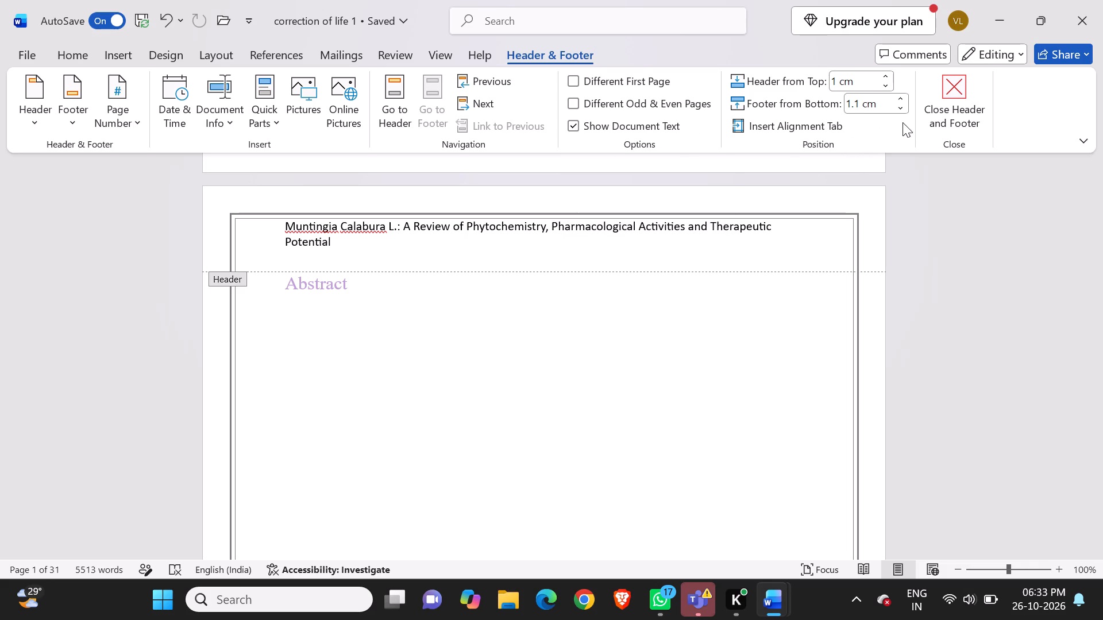
Close header and footer editing and return to the document body.
left_click(955, 89)
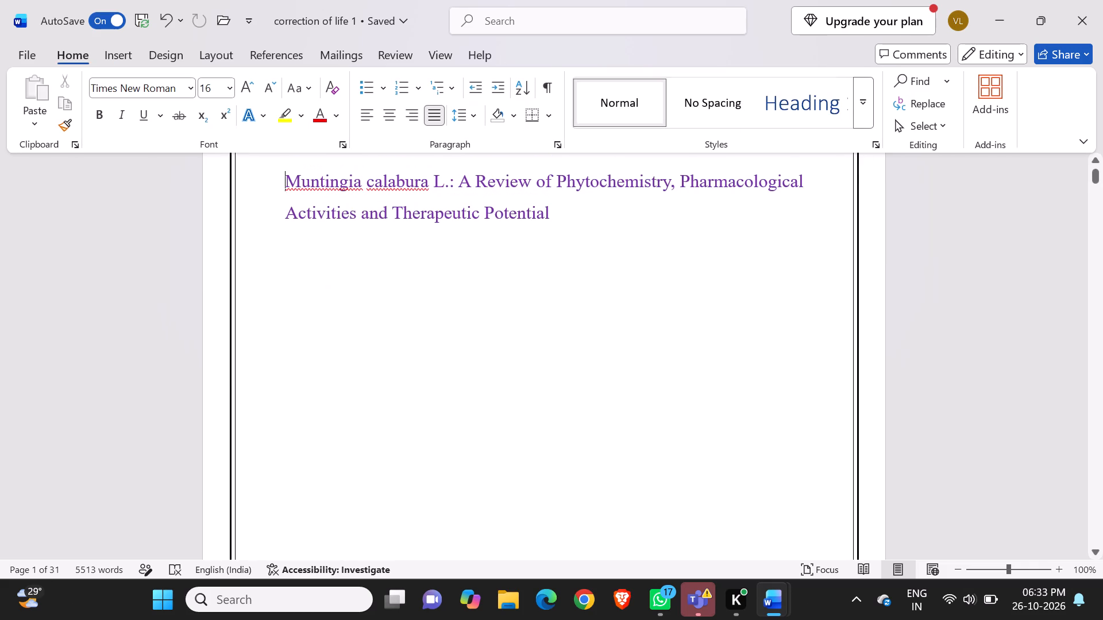
Review how the header title and the numbered college footer appear across the first pages.
scroll(746, 393, "up", 4)
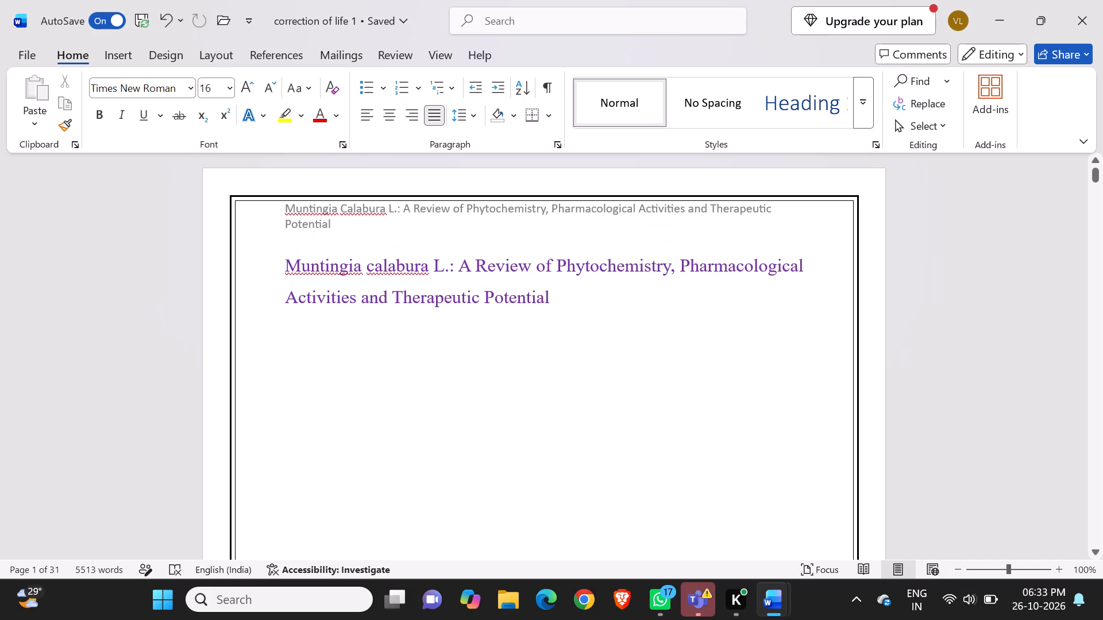
scroll(746, 392, "down", 9)
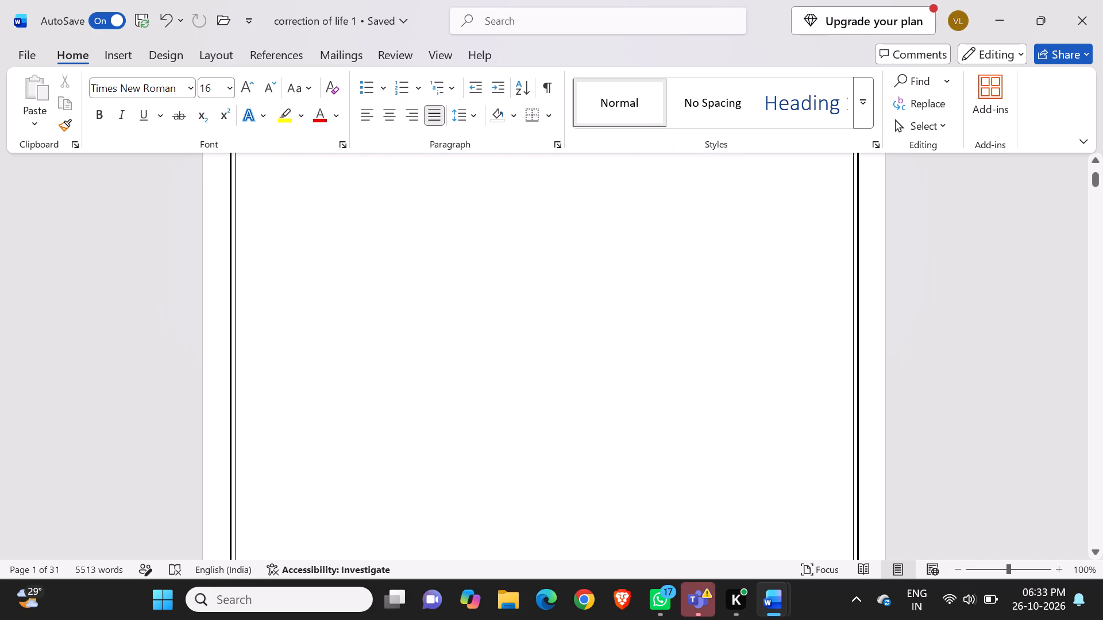
scroll(738, 400, "down", 6)
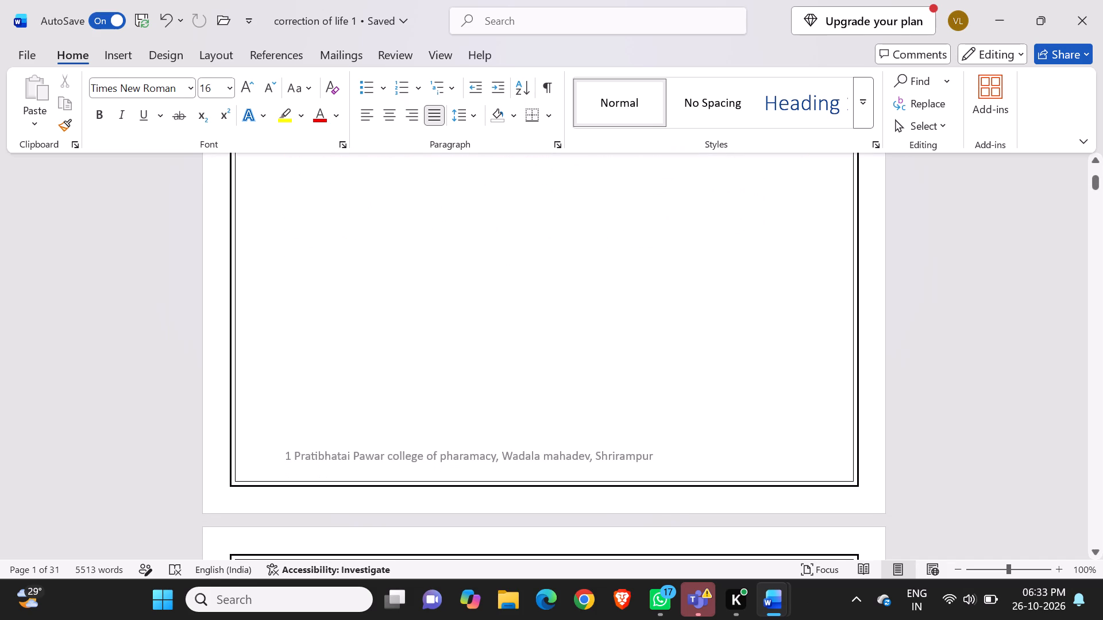
scroll(736, 403, "down", 20)
scroll(736, 403, "down", 8)
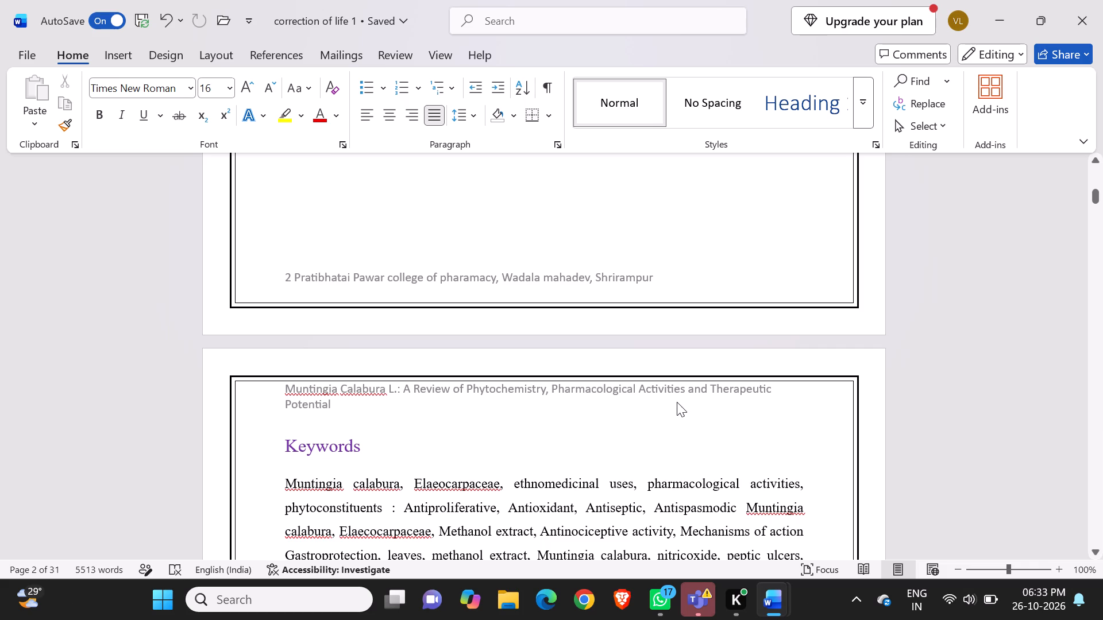
scroll(675, 400, "up", 18)
scroll(632, 398, "up", 5)
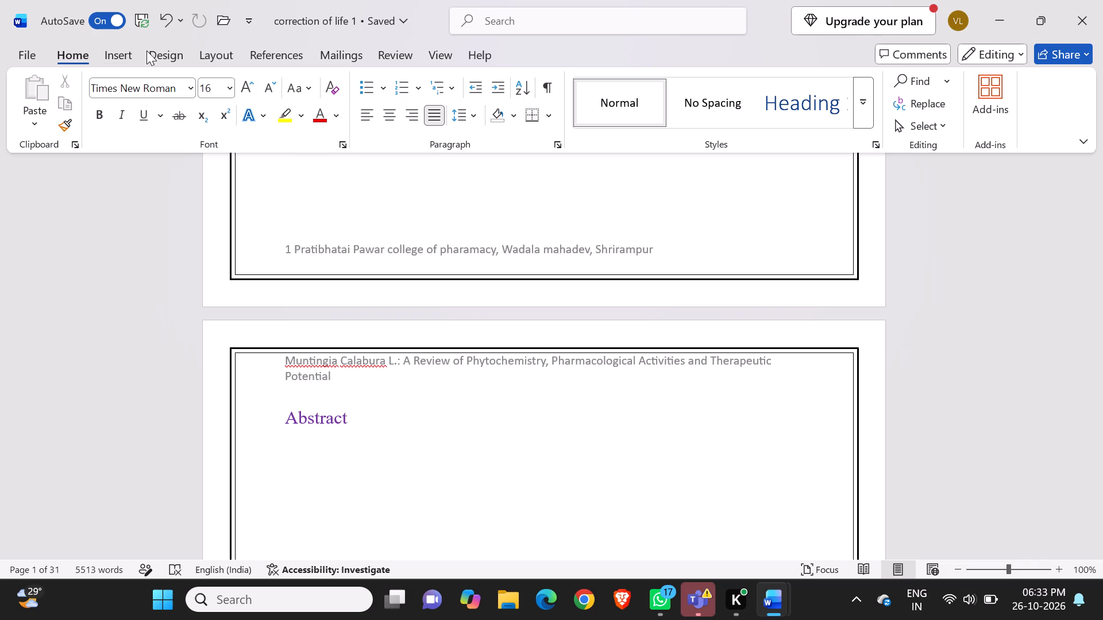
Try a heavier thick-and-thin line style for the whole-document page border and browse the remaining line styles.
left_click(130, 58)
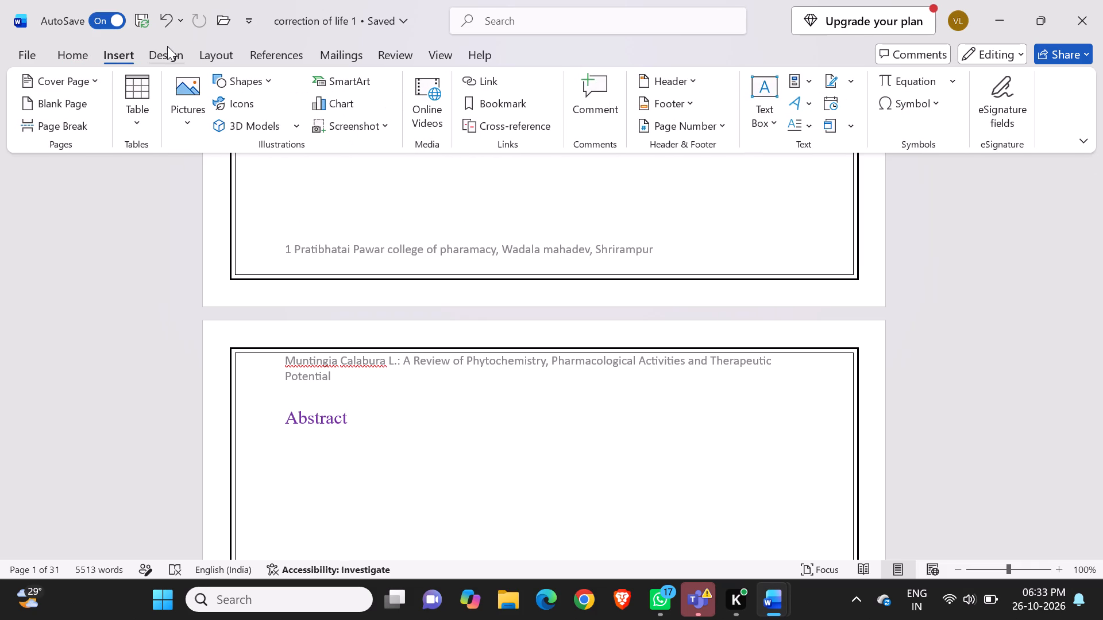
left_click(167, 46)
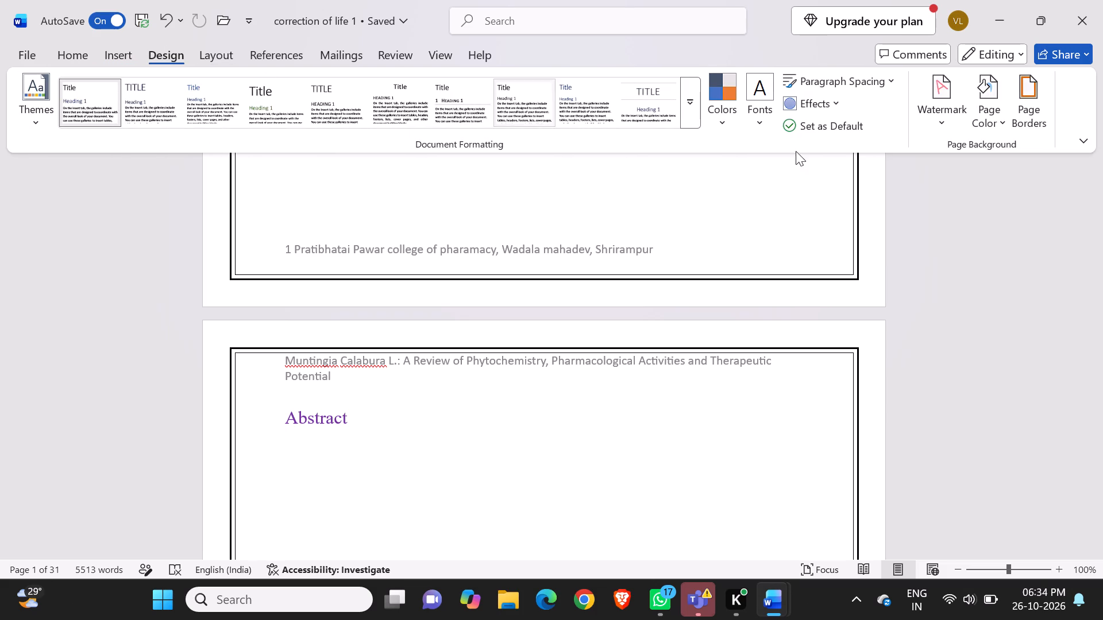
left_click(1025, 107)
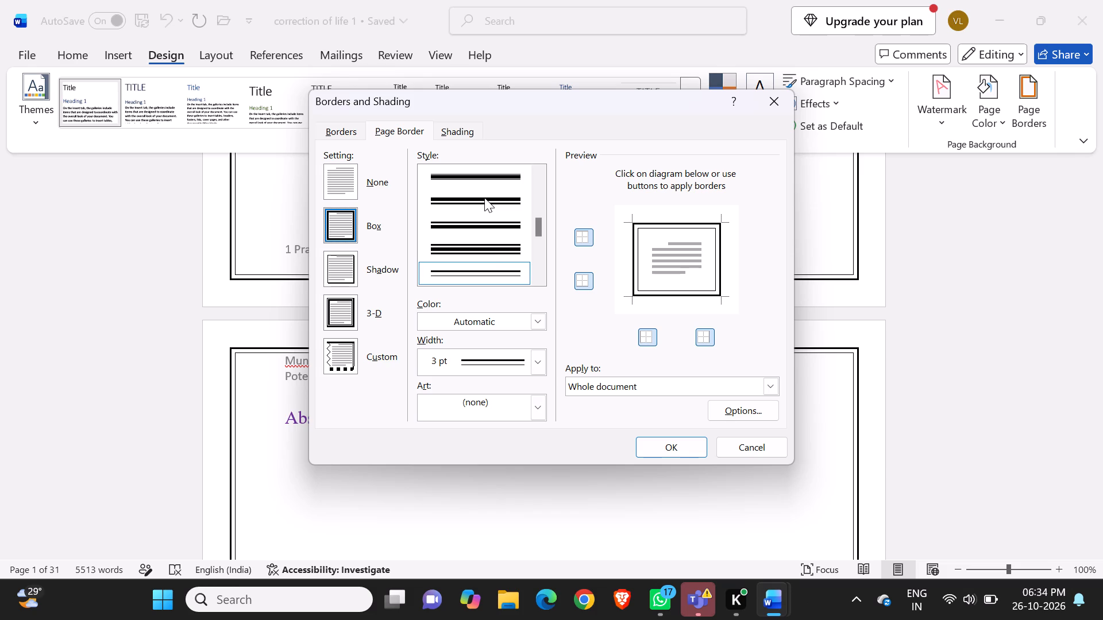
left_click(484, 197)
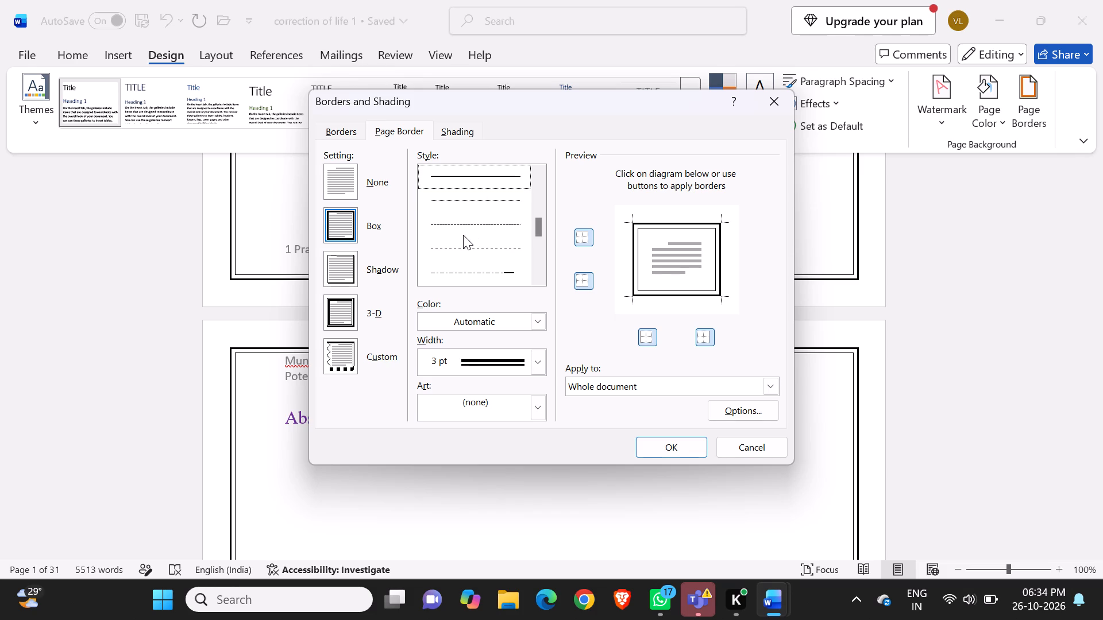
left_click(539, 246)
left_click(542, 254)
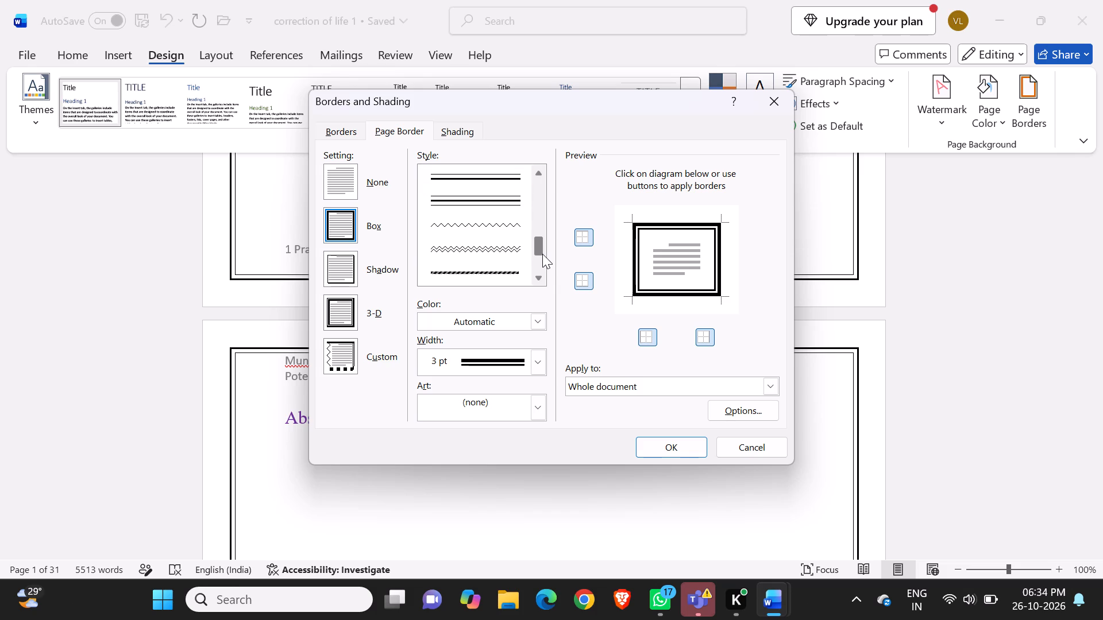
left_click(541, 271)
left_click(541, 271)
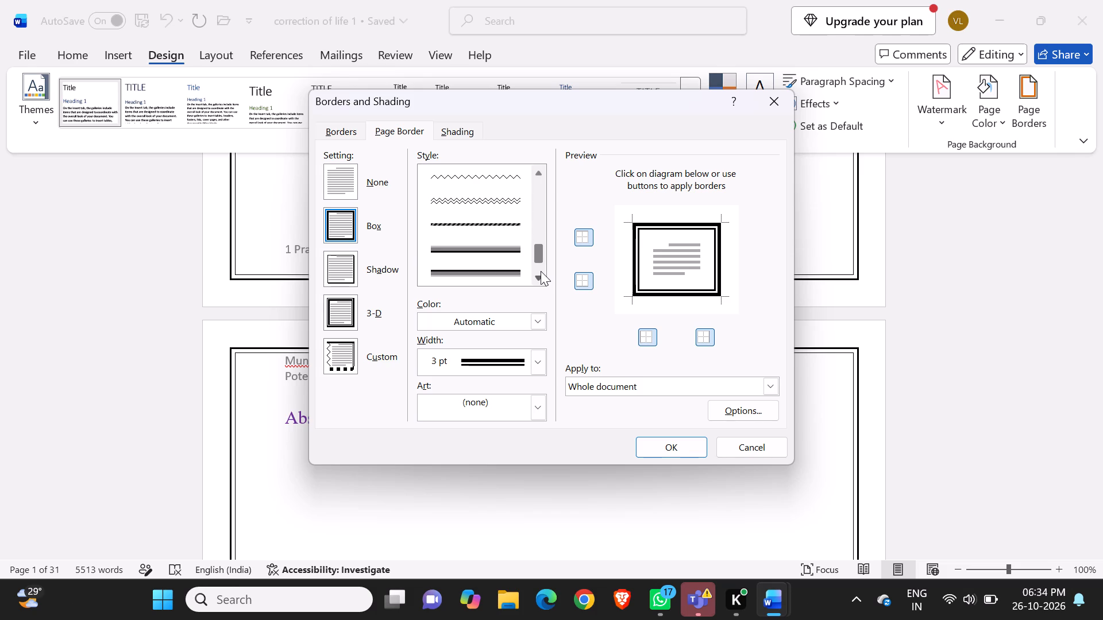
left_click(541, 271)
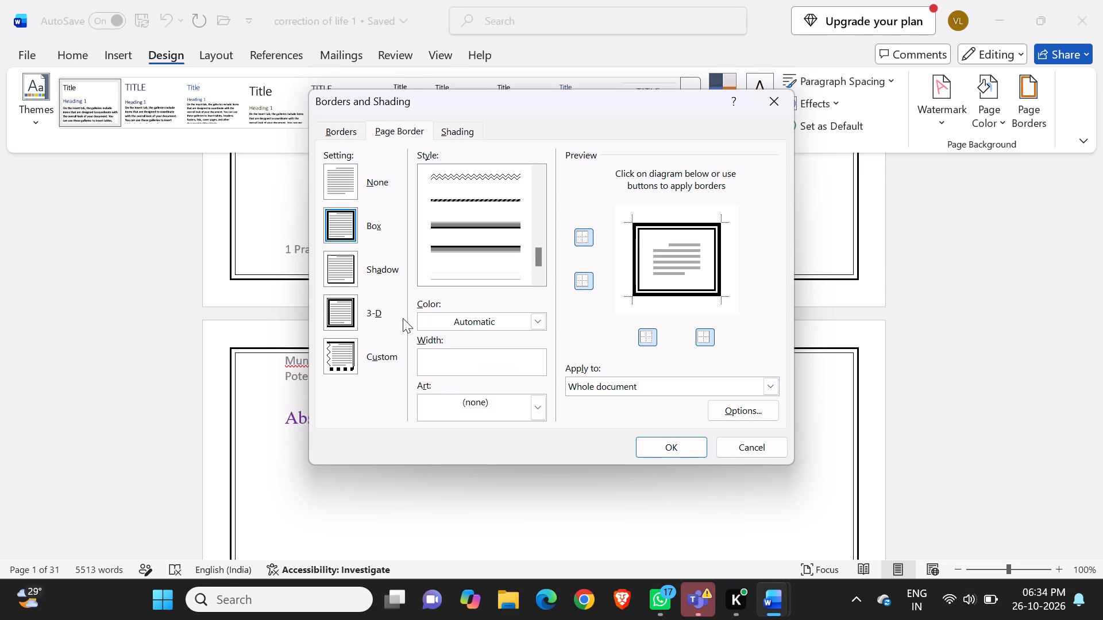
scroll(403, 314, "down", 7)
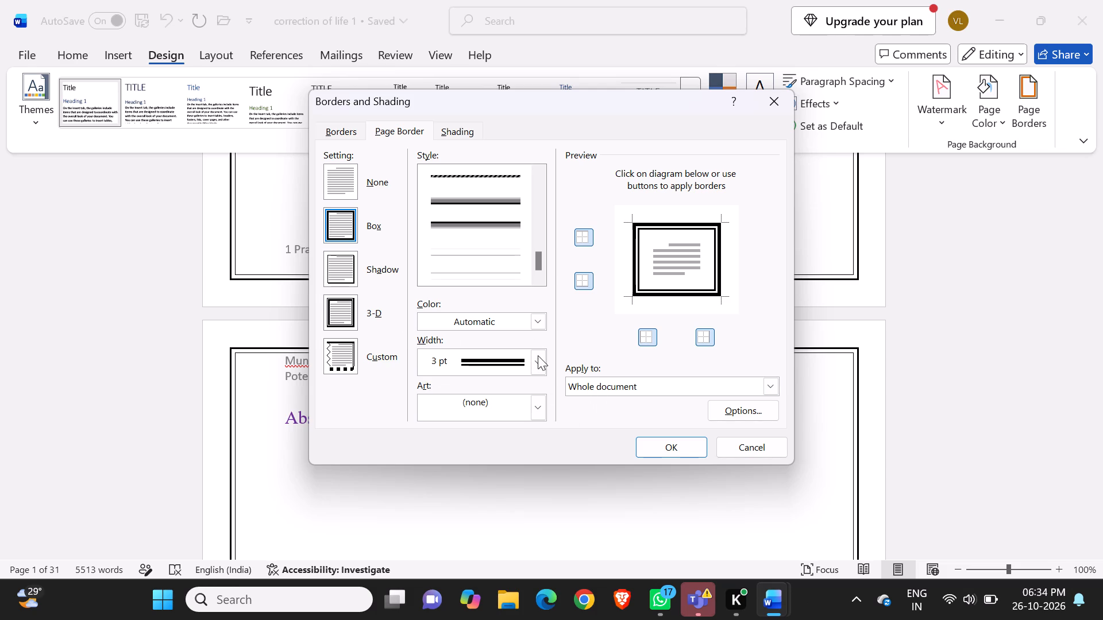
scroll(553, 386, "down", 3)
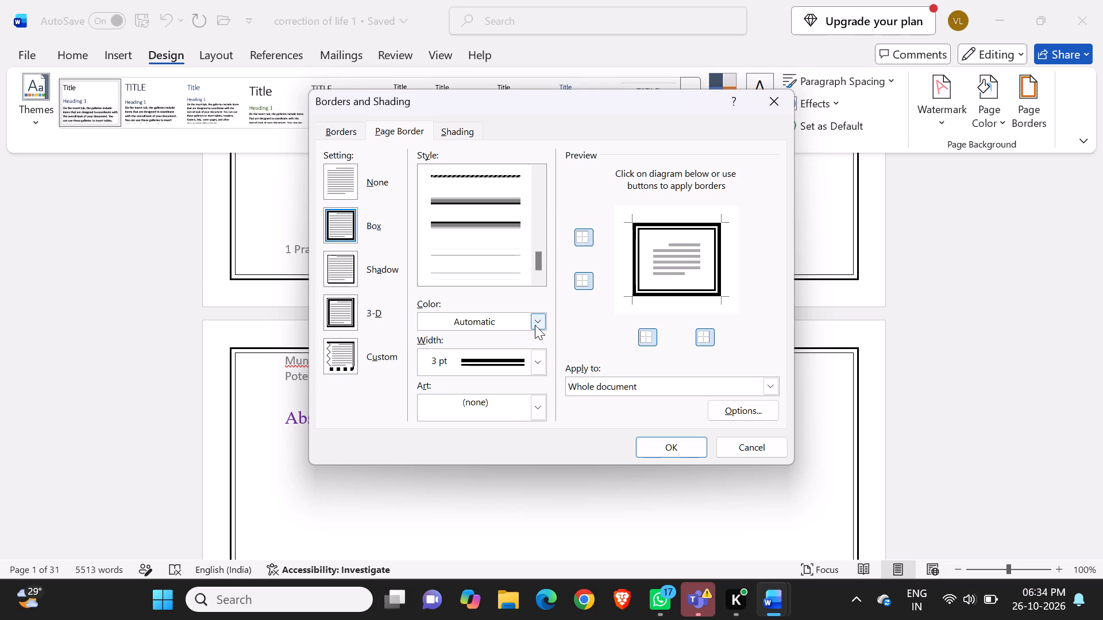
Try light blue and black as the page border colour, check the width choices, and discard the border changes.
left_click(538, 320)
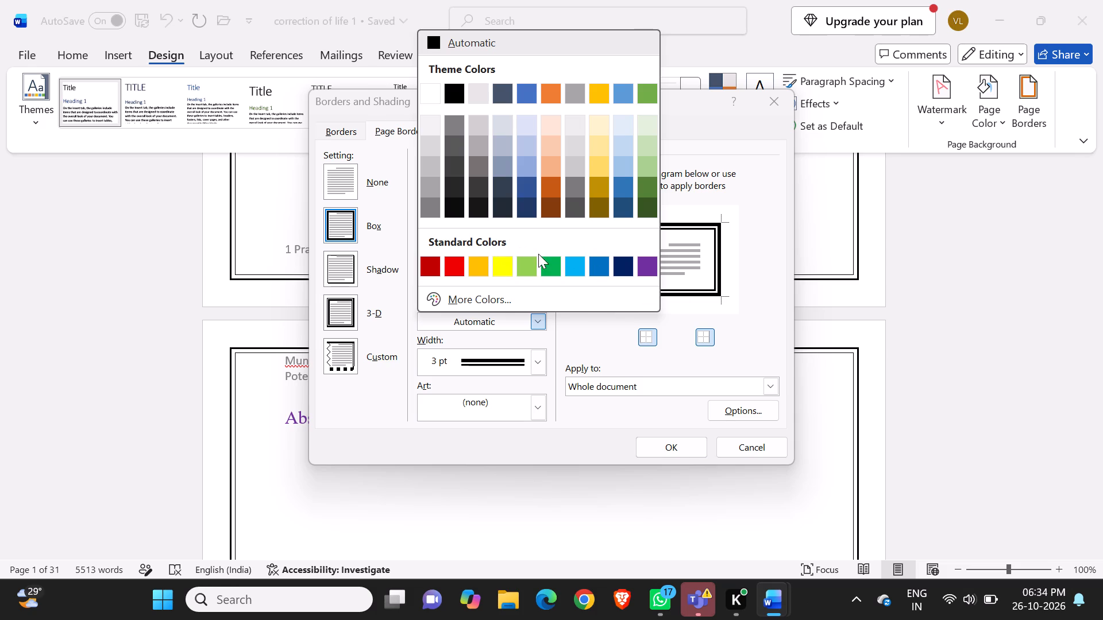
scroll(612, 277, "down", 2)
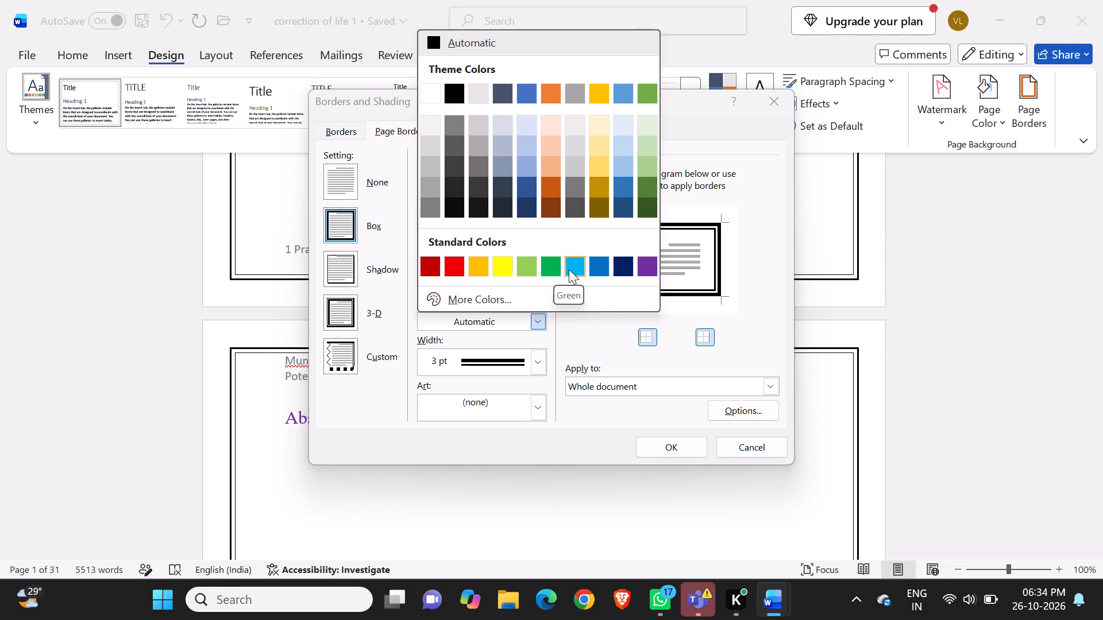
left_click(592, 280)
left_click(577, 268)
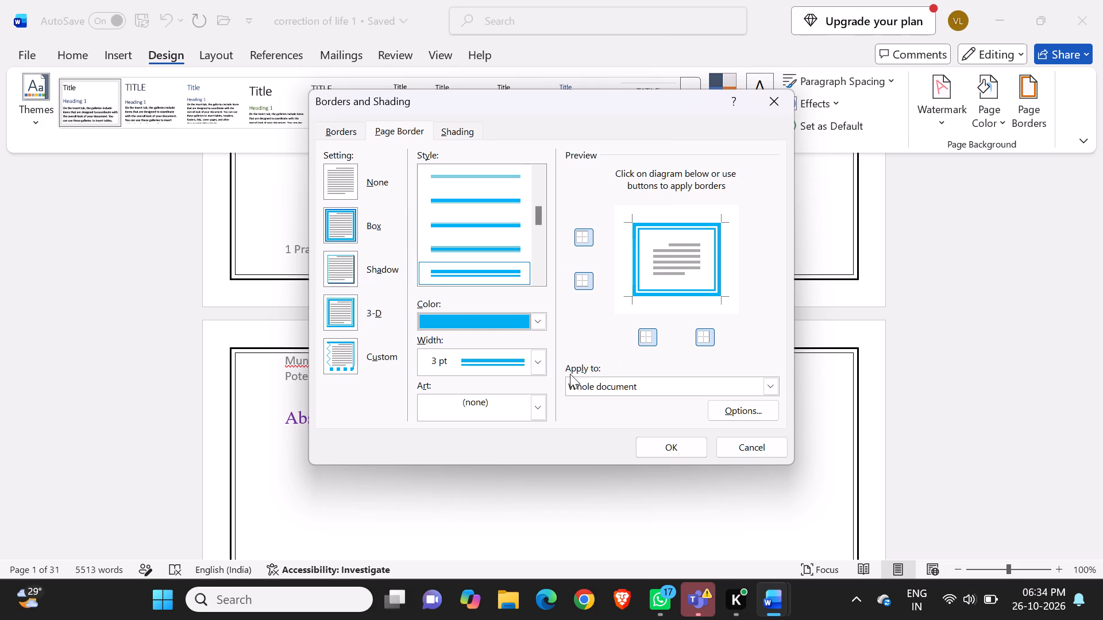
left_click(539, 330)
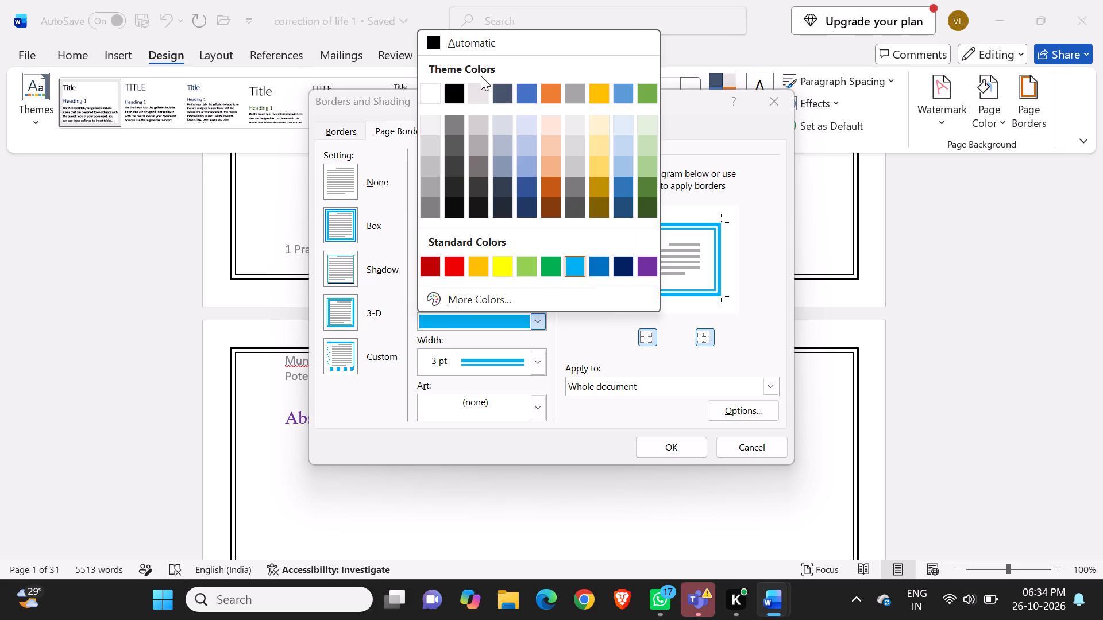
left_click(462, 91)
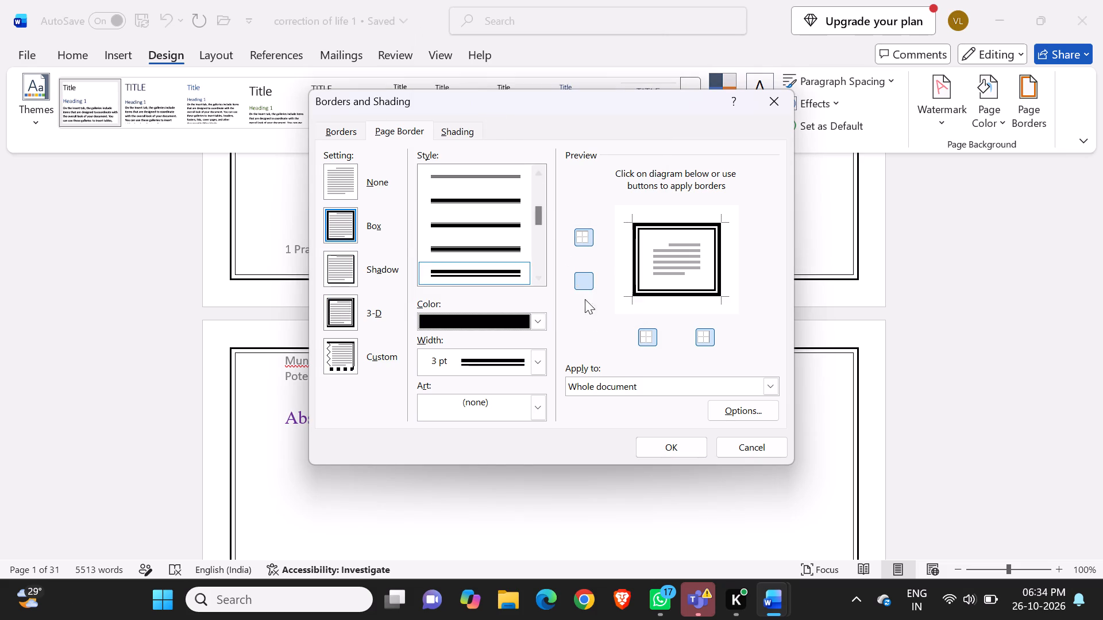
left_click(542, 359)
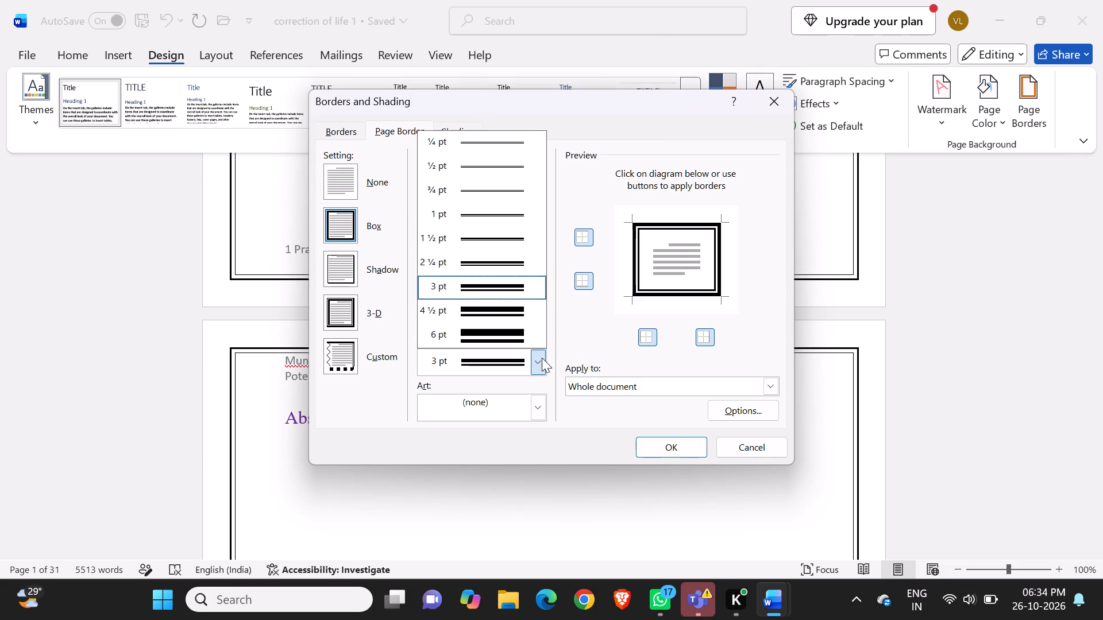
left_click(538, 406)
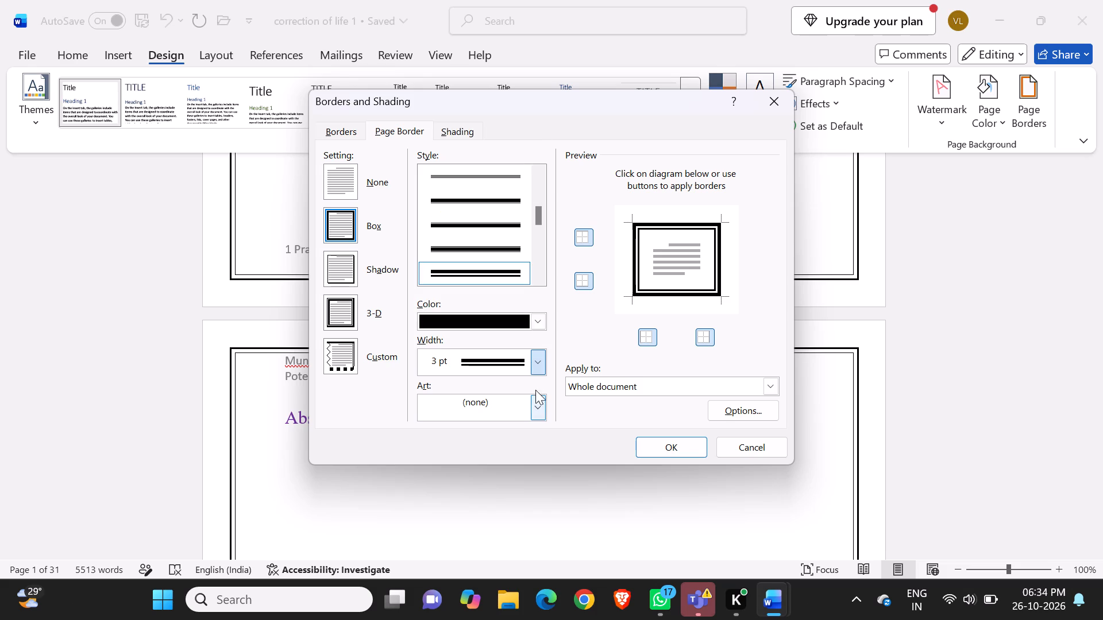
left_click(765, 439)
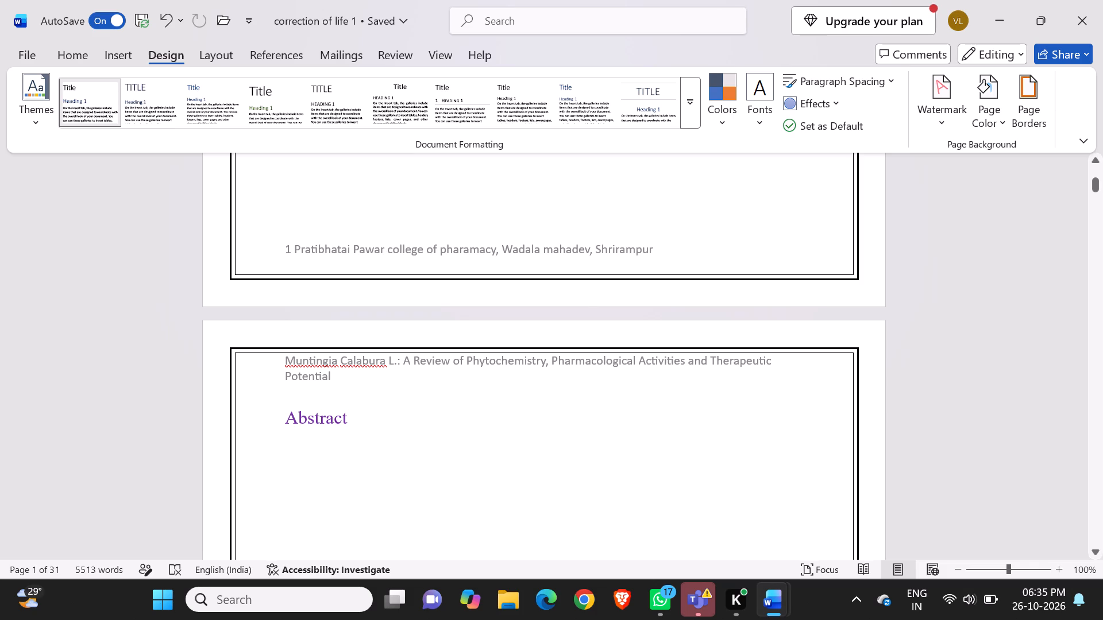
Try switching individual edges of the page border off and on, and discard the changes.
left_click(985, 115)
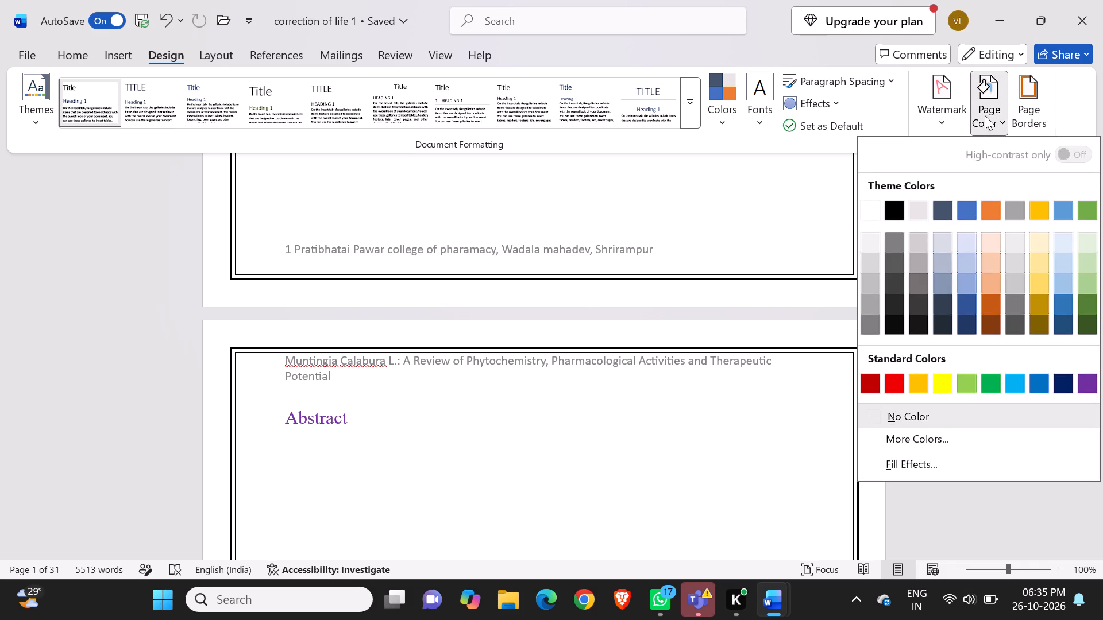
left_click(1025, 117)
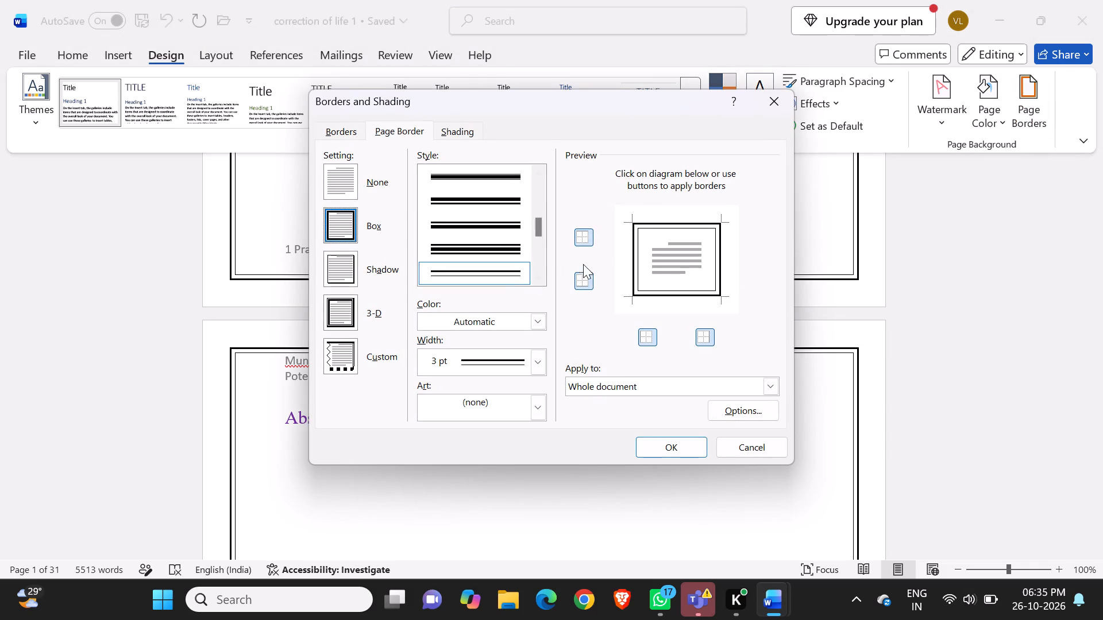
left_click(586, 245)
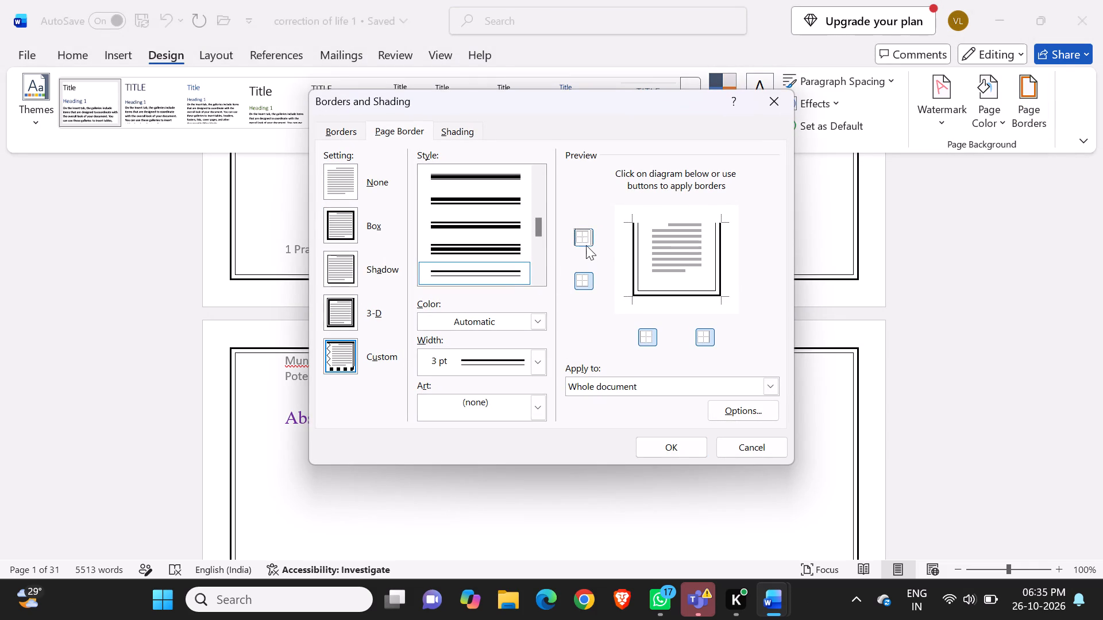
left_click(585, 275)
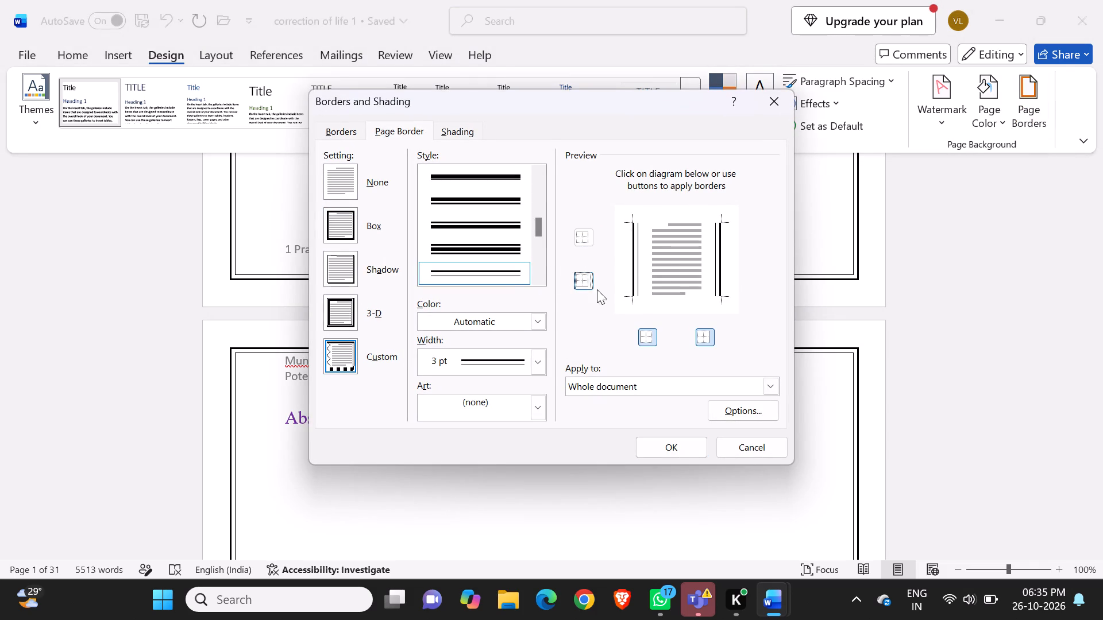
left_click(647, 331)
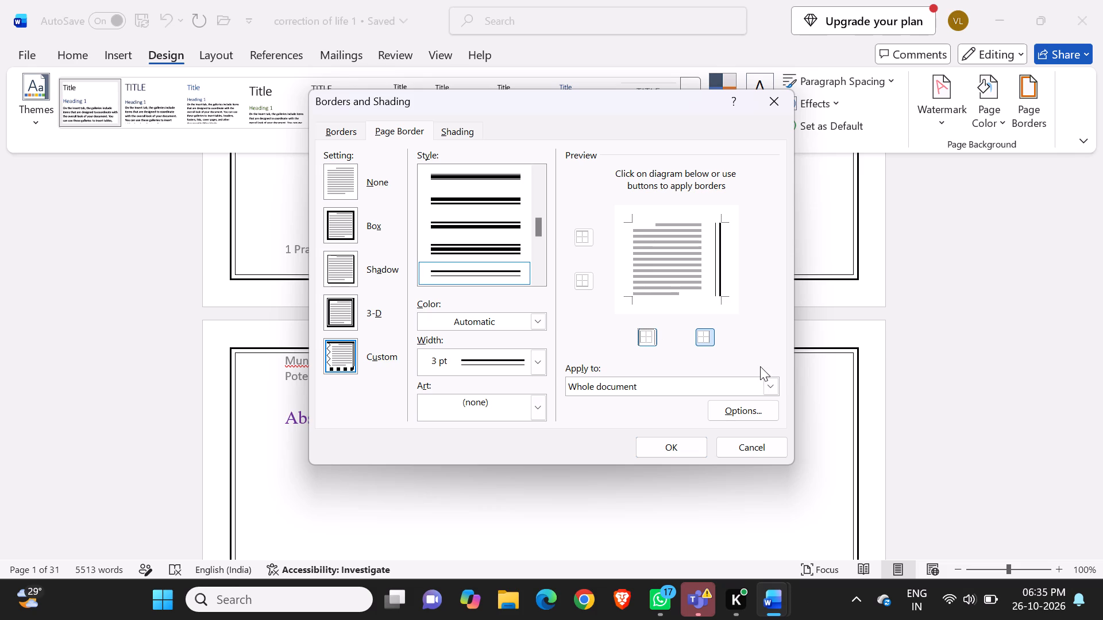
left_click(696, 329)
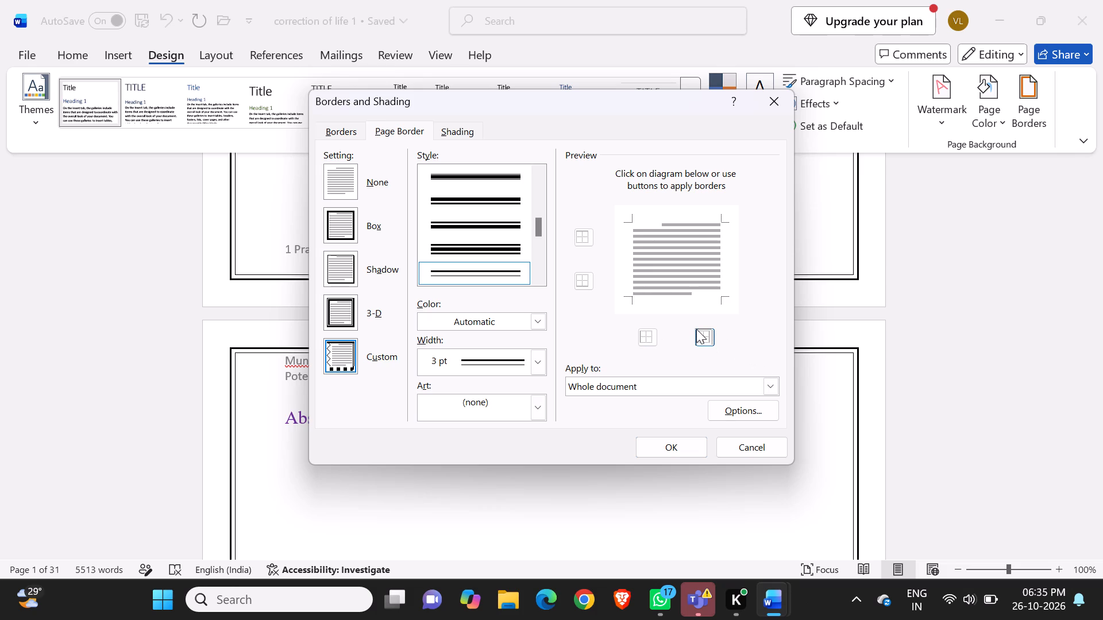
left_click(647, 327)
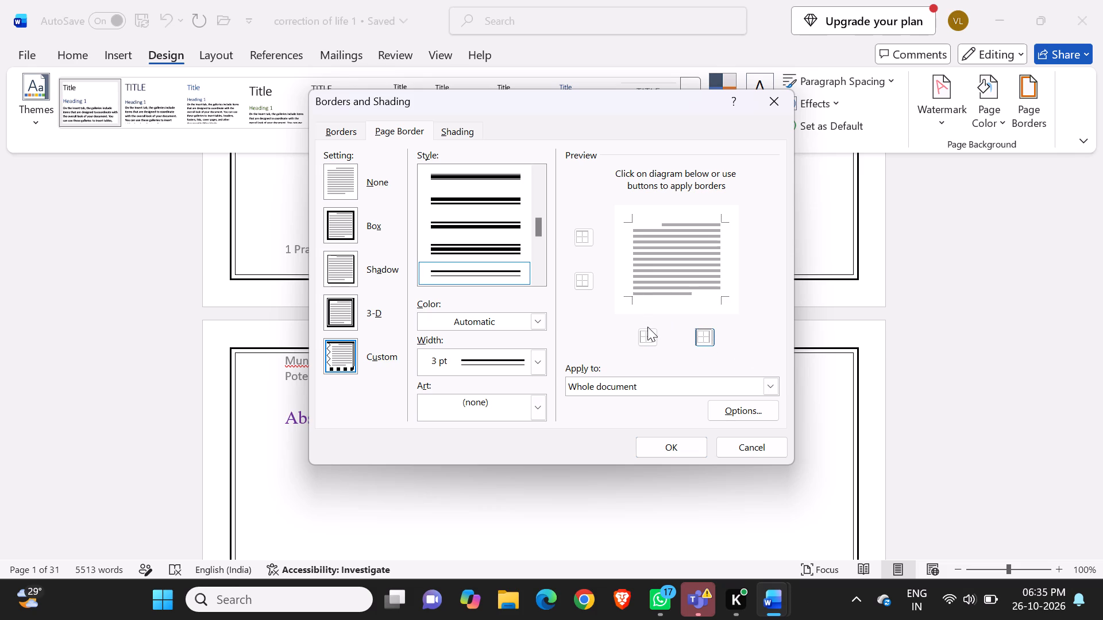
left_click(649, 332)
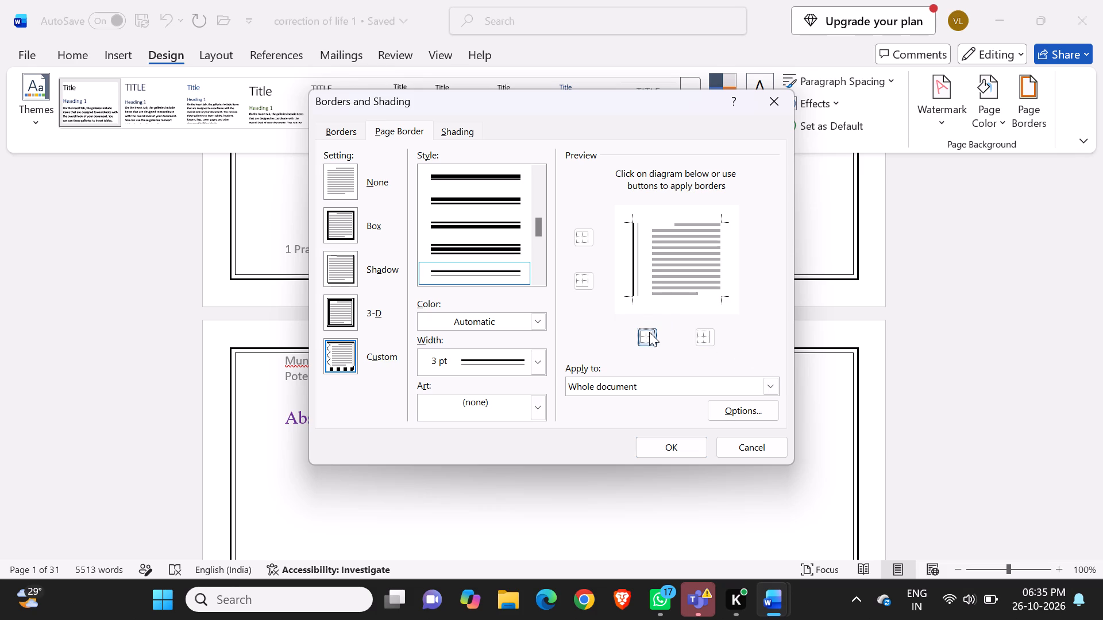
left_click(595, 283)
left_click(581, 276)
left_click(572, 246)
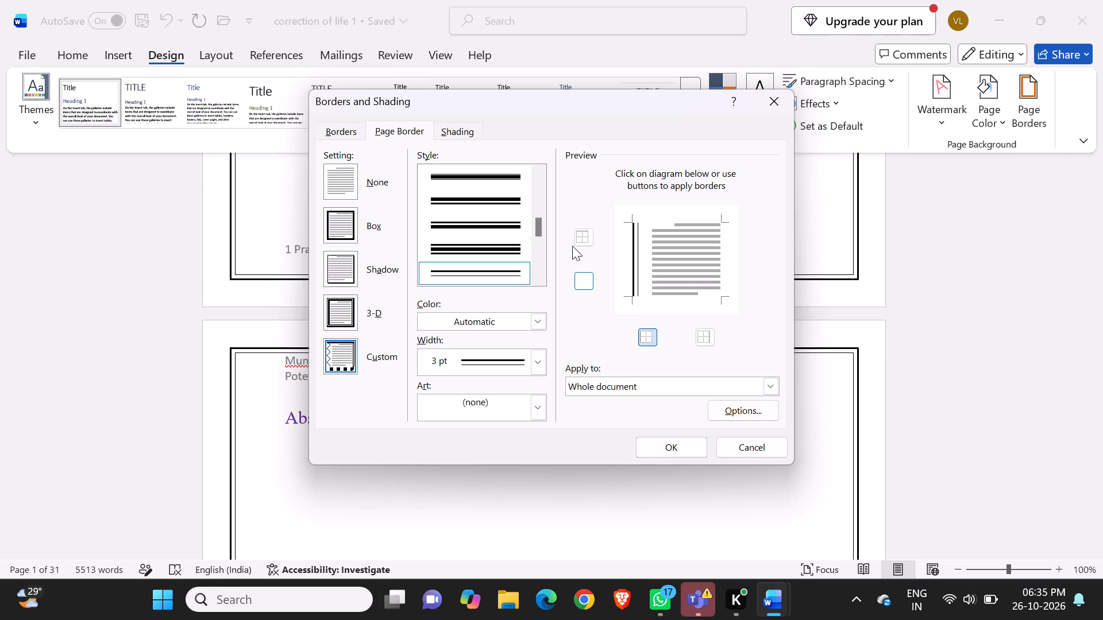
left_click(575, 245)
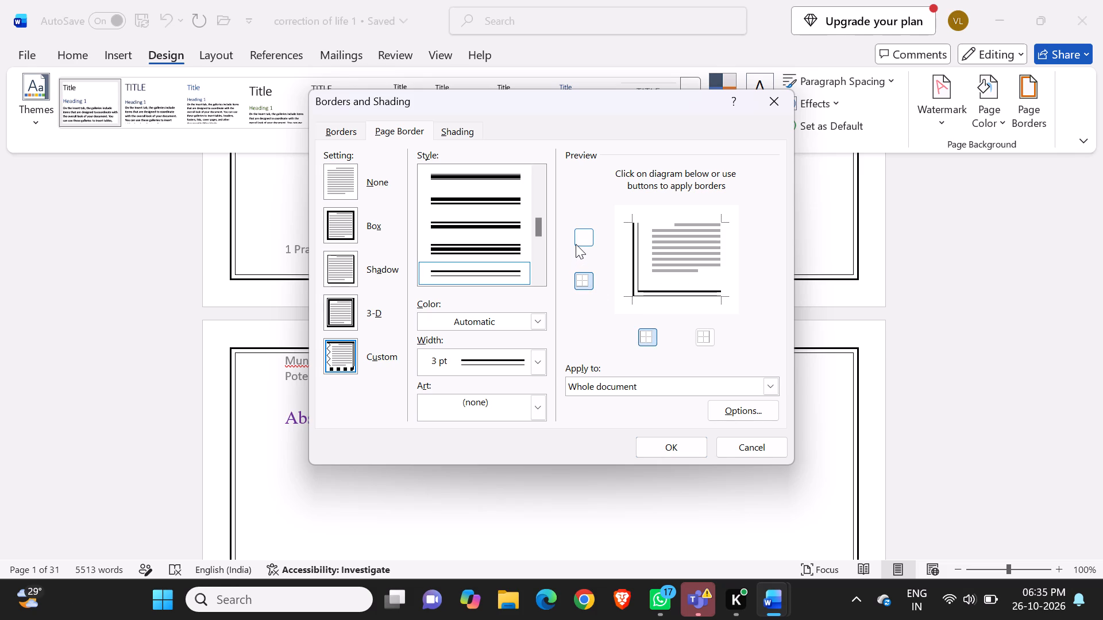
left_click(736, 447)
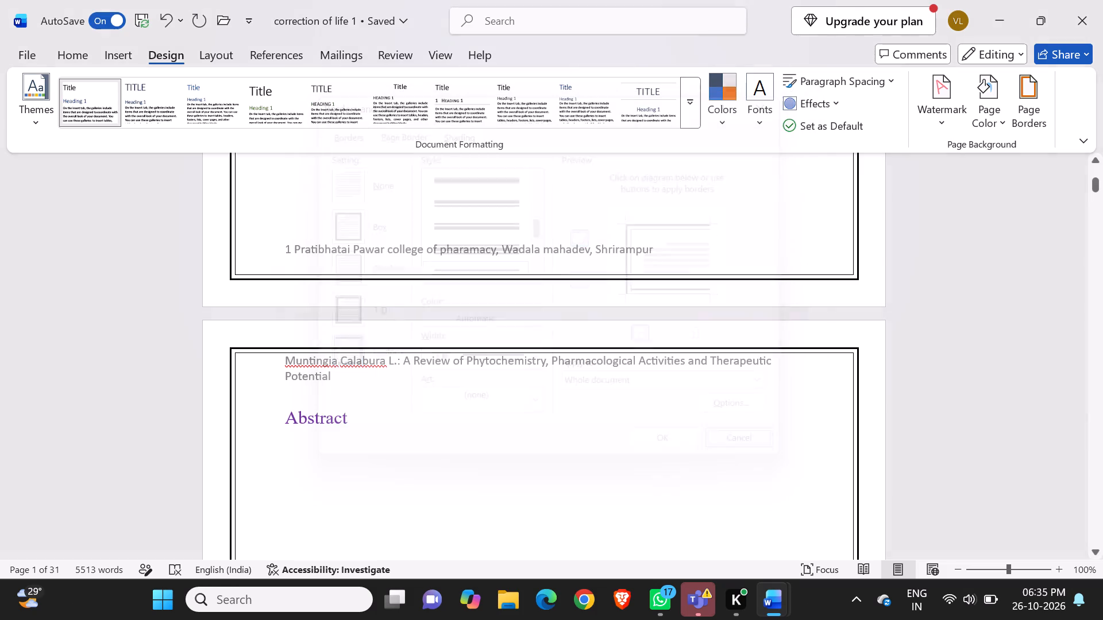
Look over the header and page border on the Abstract page.
scroll(723, 438, "down", 3)
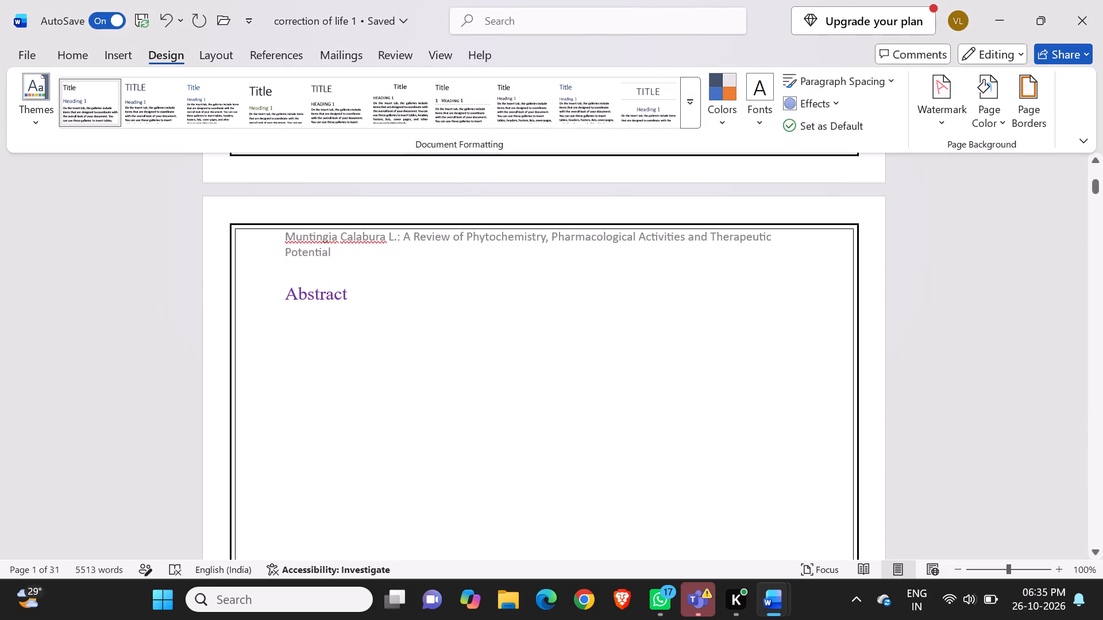
scroll(723, 437, "down", 4)
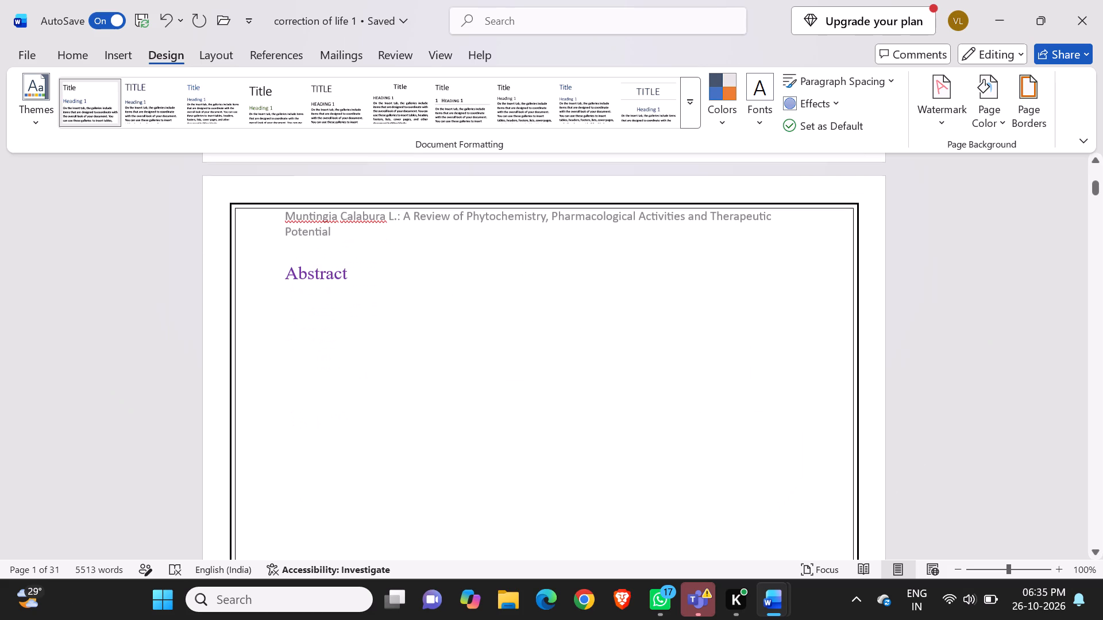
scroll(723, 436, "down", 6)
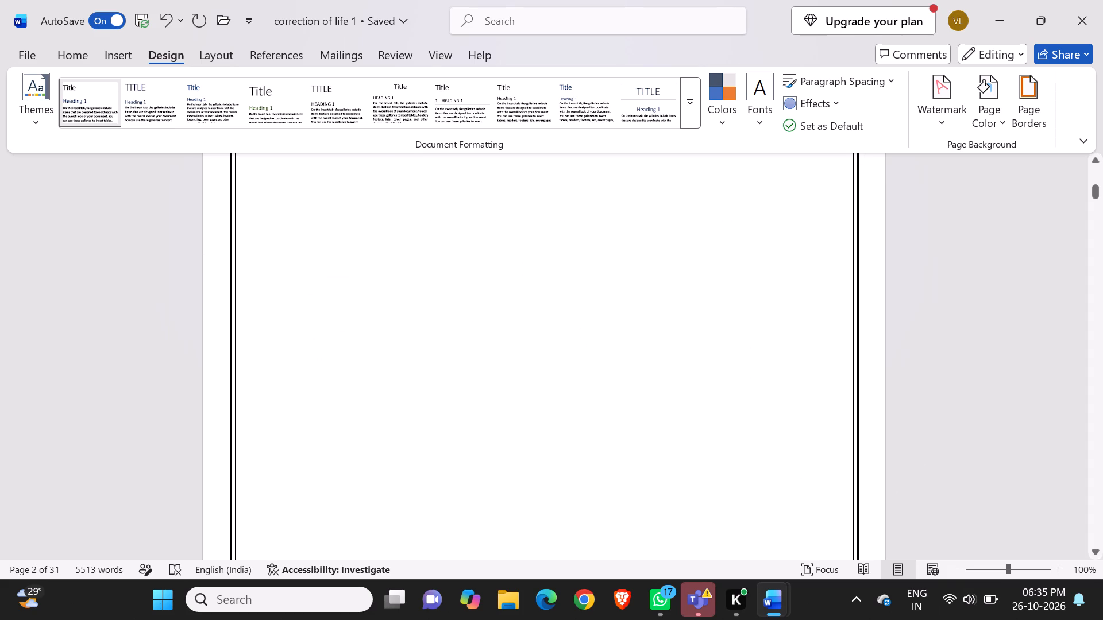
scroll(850, 486, "up", 10)
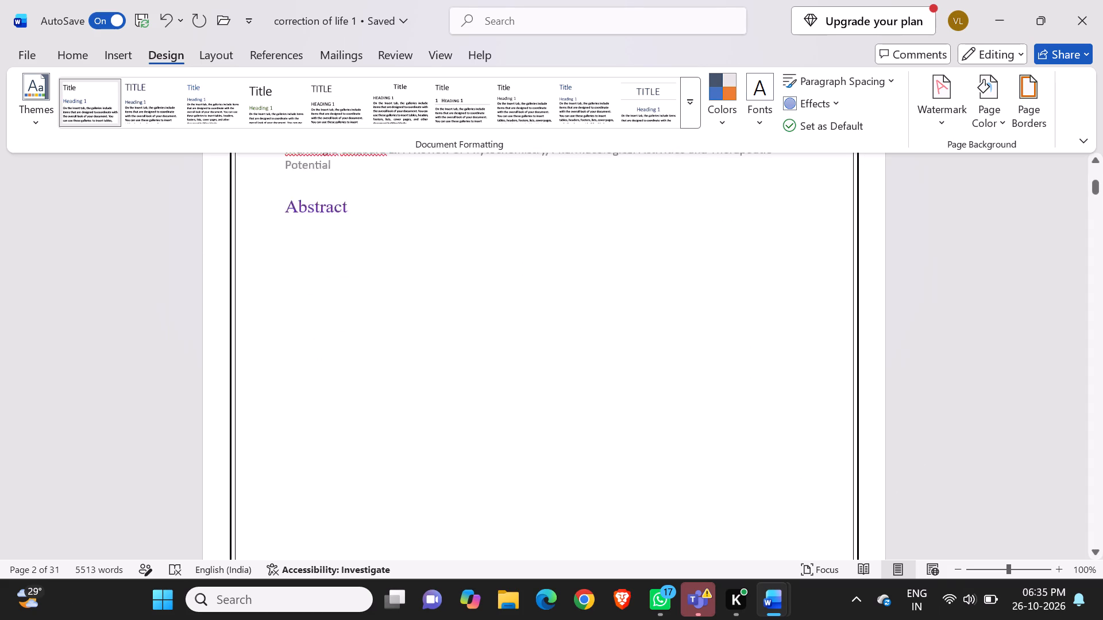
scroll(850, 479, "down", 9)
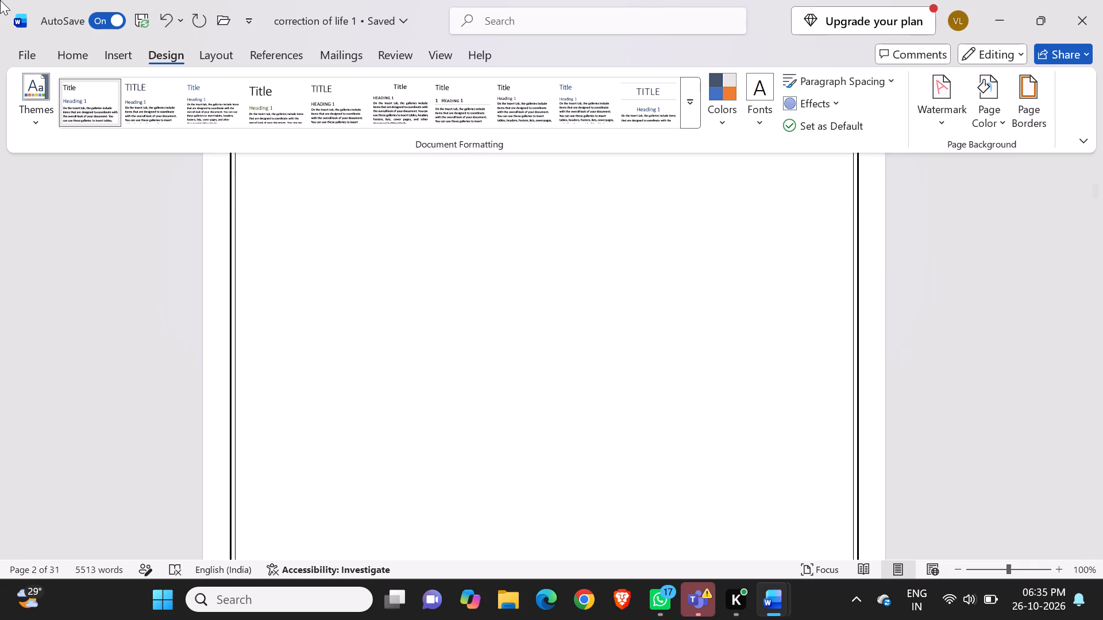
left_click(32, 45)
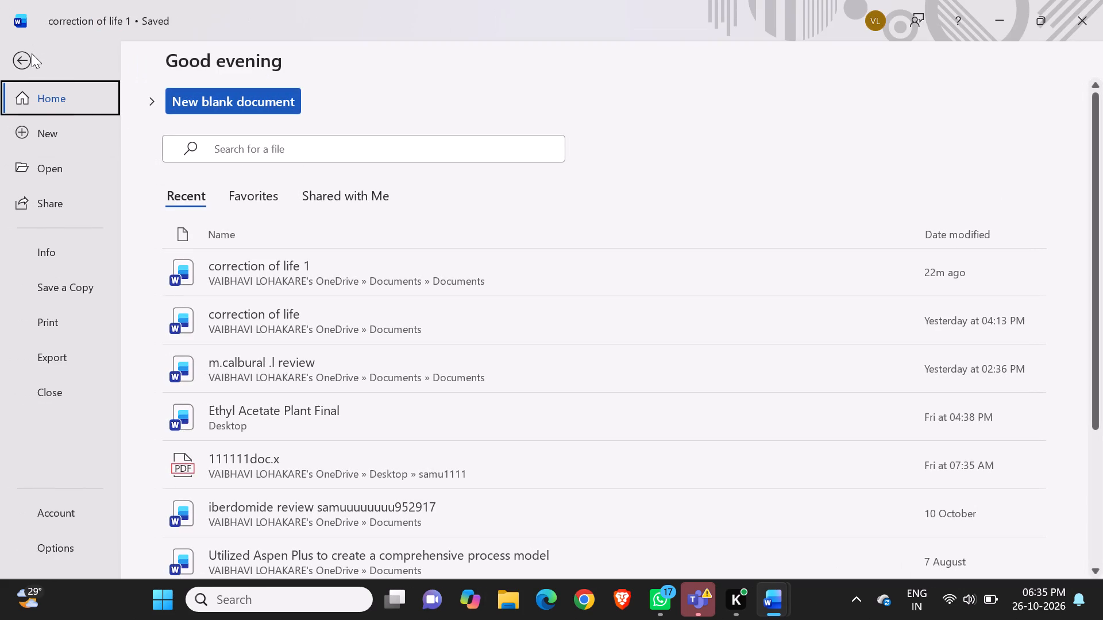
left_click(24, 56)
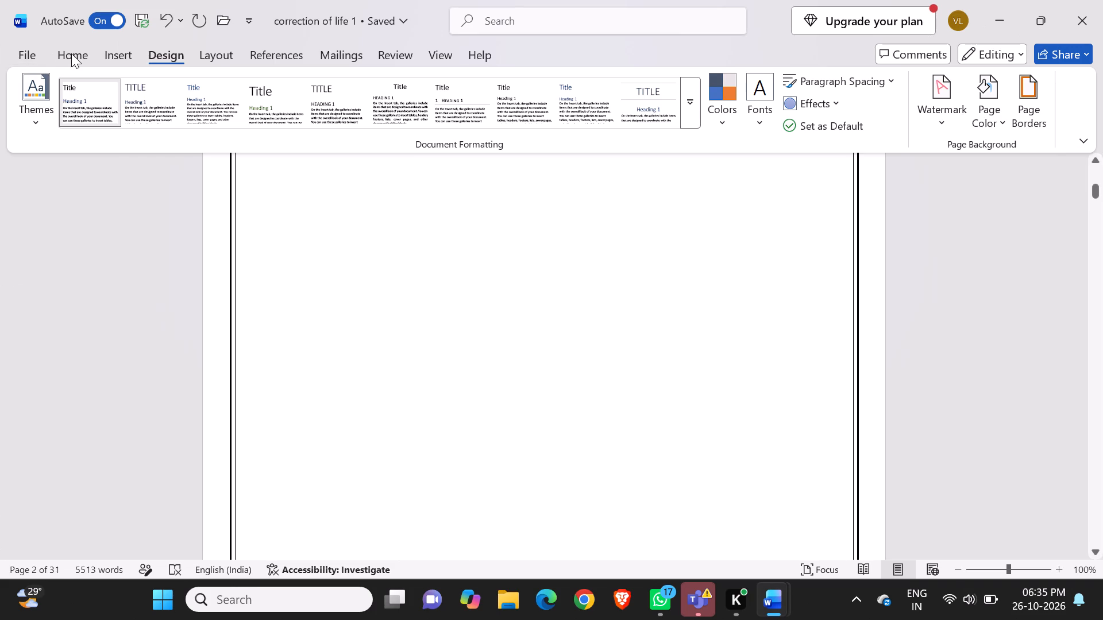
Check the paste options, view the default paste settings in the advanced Word options, and close them.
left_click(71, 53)
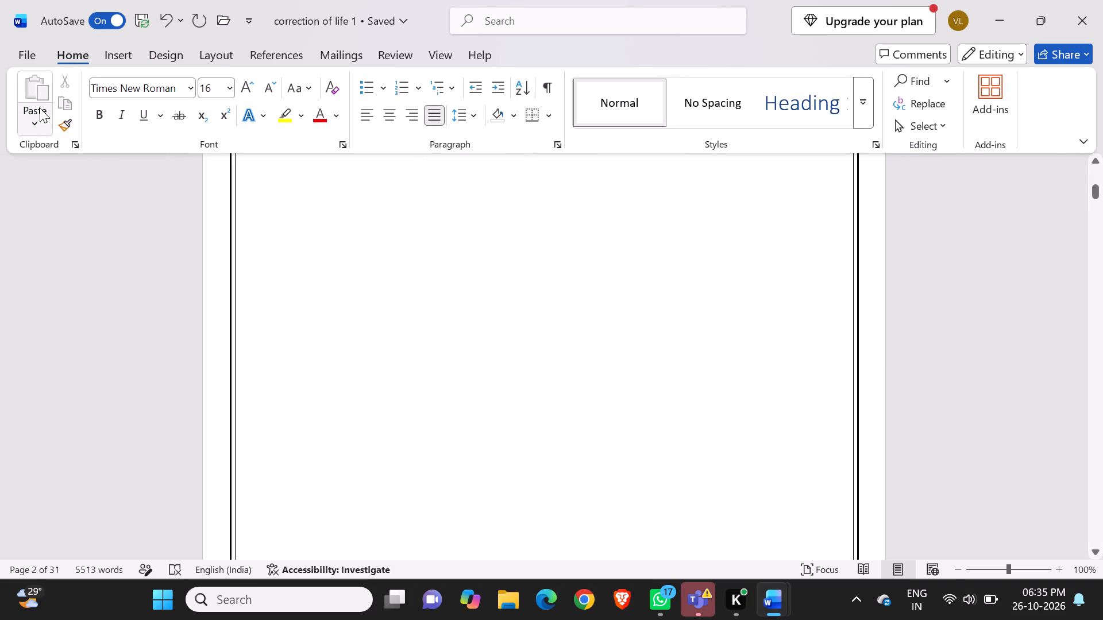
left_click(35, 119)
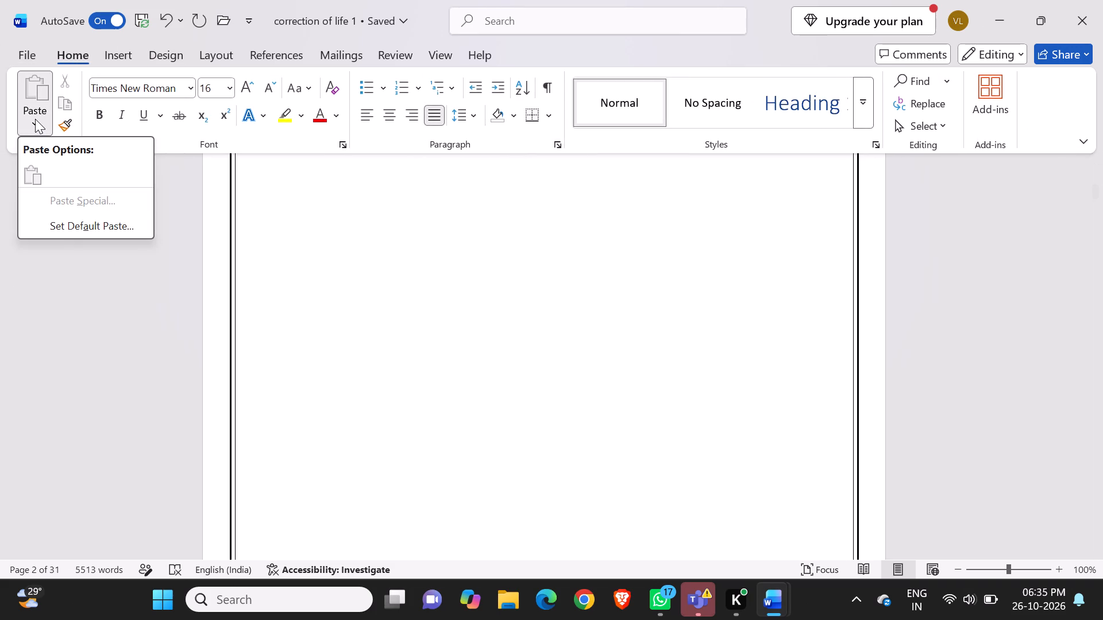
left_click(65, 180)
left_click(59, 206)
left_click_drag(77, 238, 72, 235)
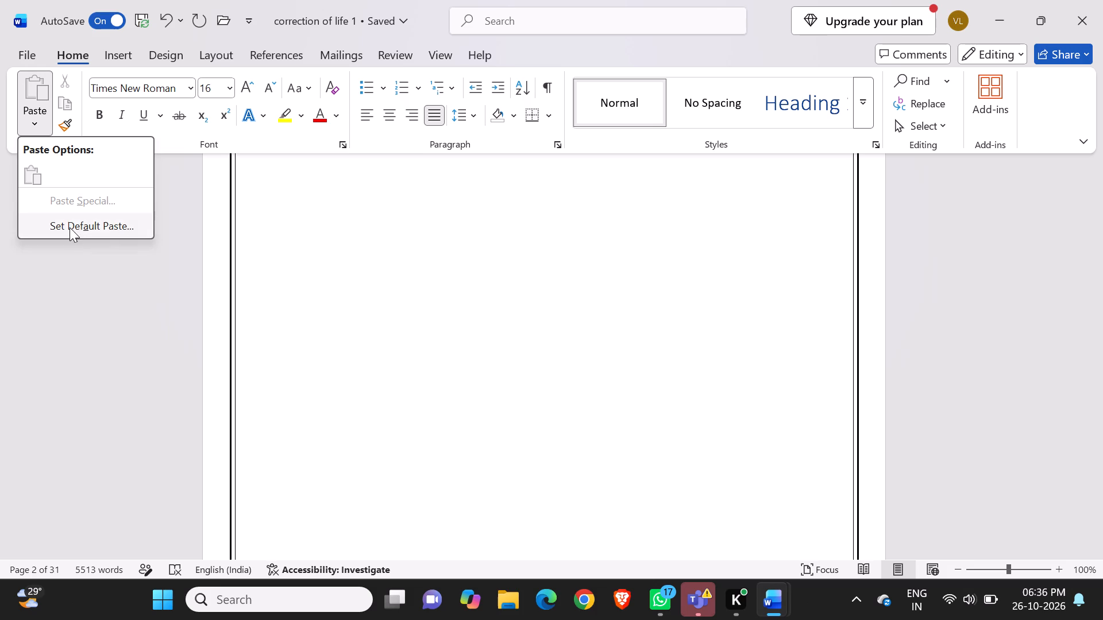
left_click(70, 223)
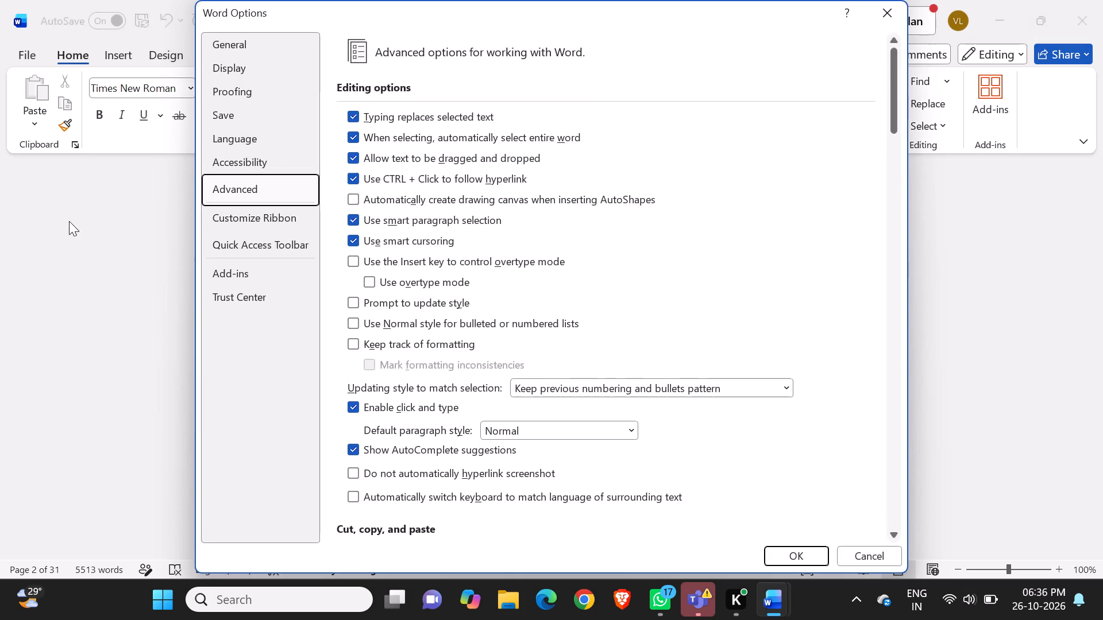
left_click(69, 221)
left_click(888, 6)
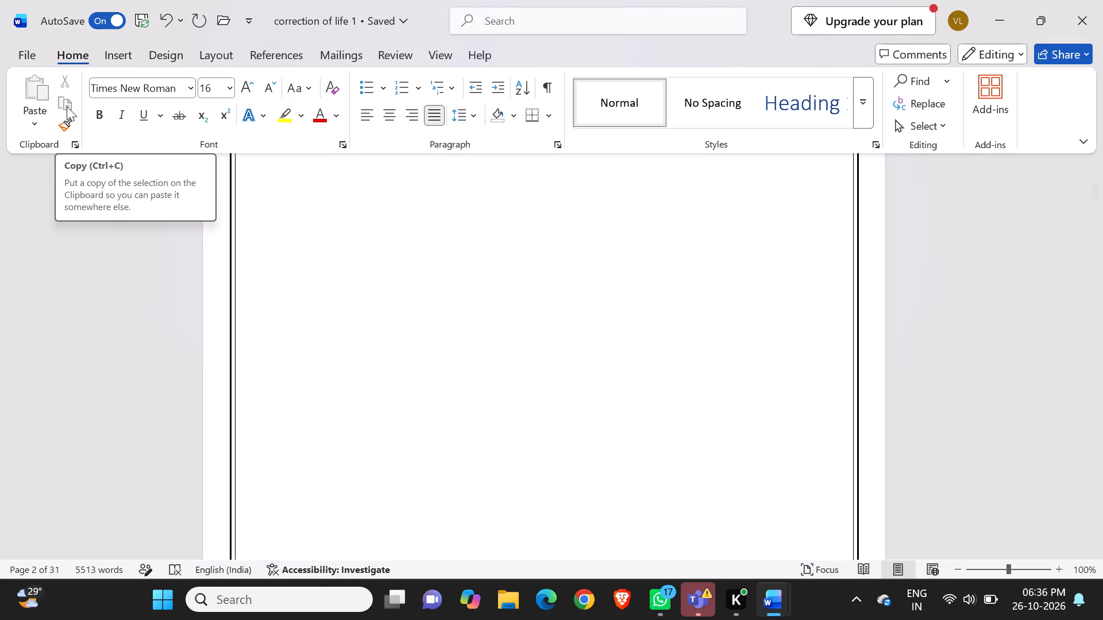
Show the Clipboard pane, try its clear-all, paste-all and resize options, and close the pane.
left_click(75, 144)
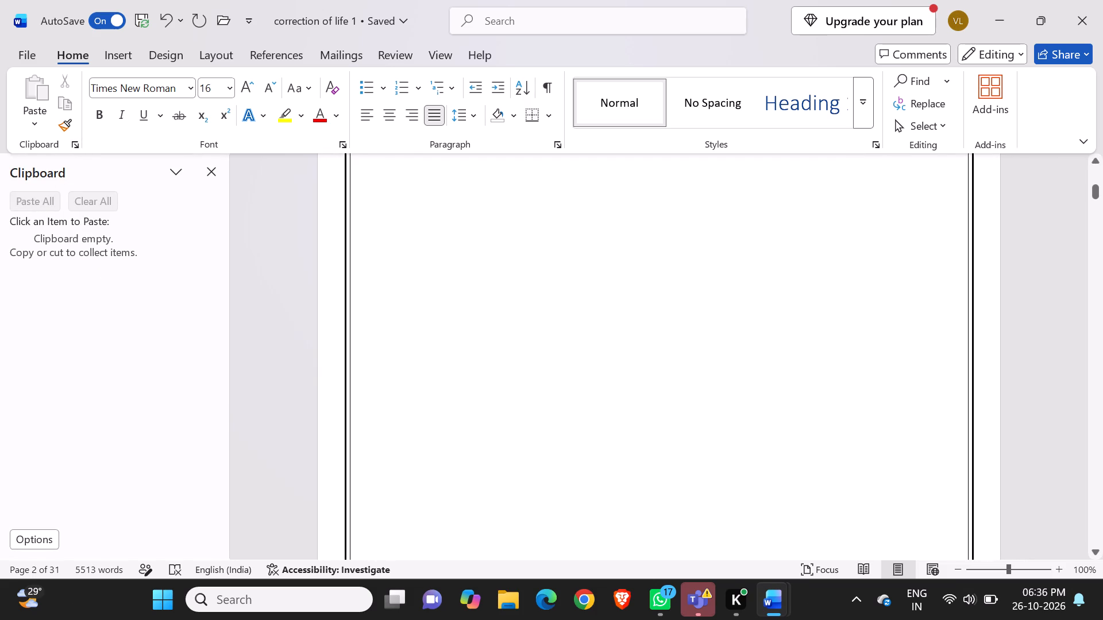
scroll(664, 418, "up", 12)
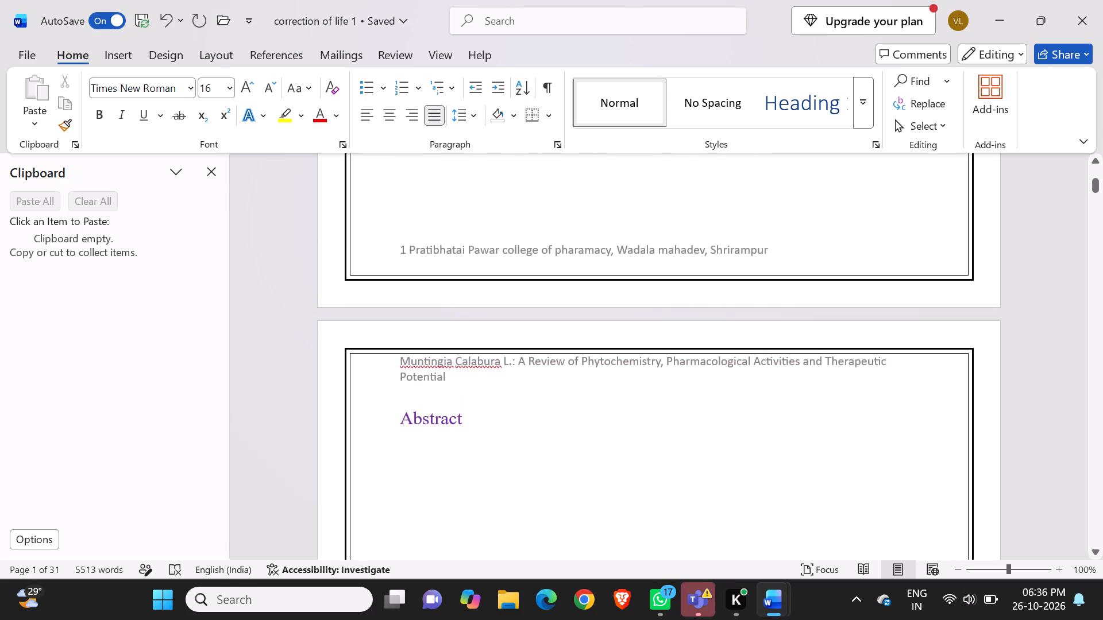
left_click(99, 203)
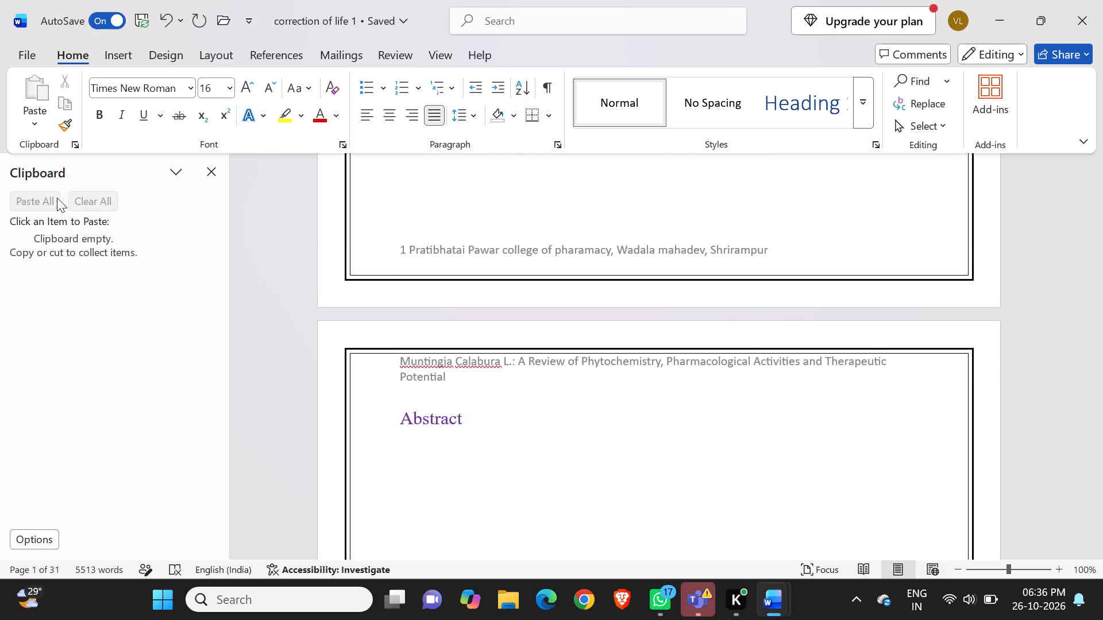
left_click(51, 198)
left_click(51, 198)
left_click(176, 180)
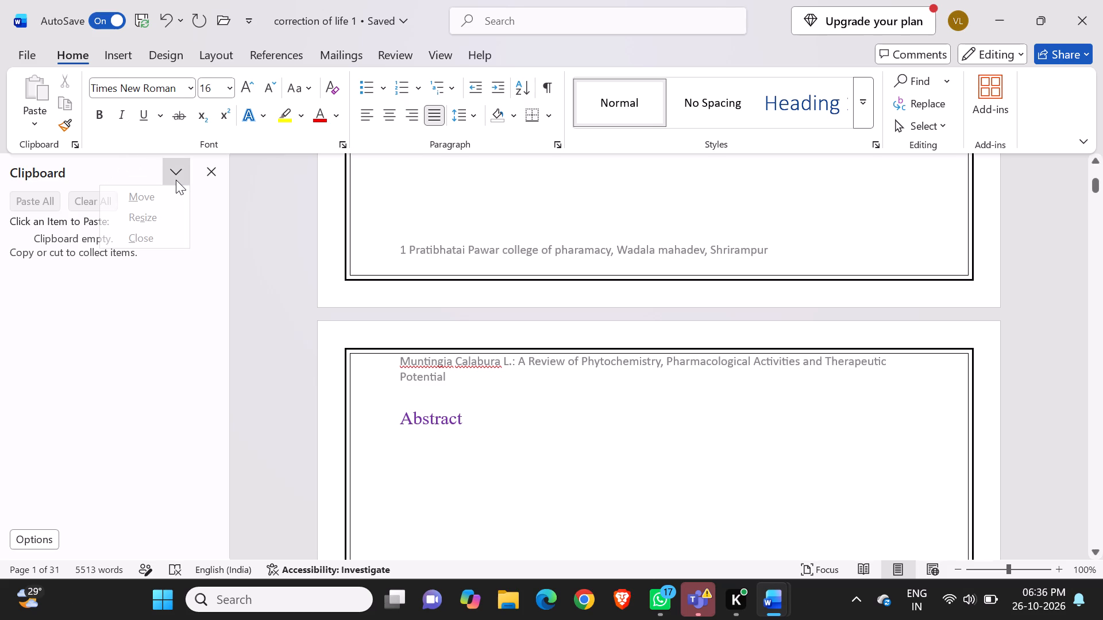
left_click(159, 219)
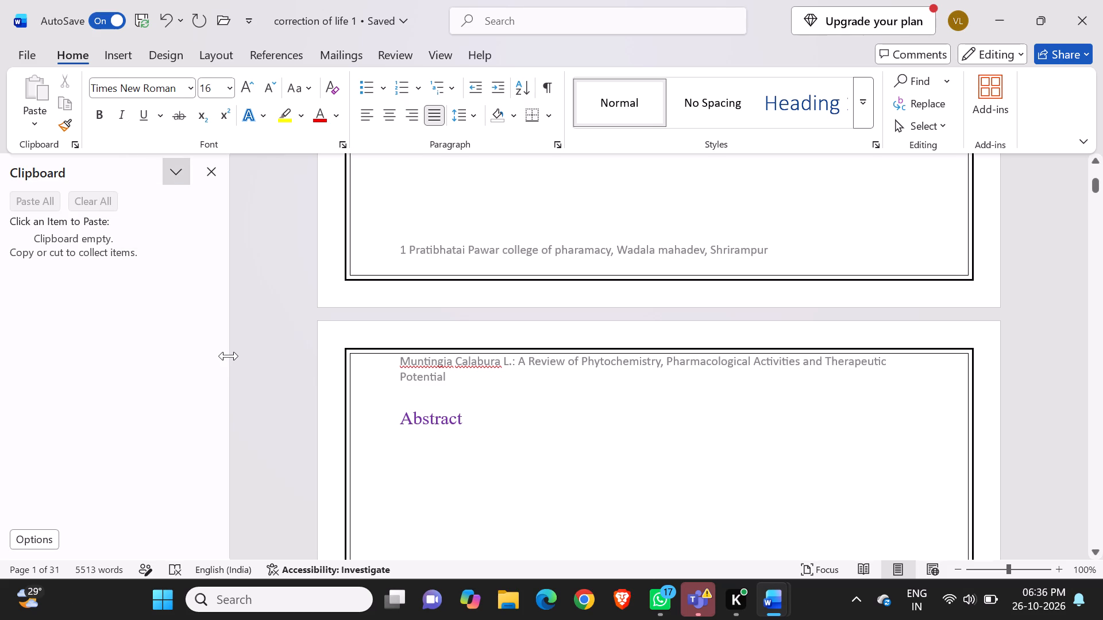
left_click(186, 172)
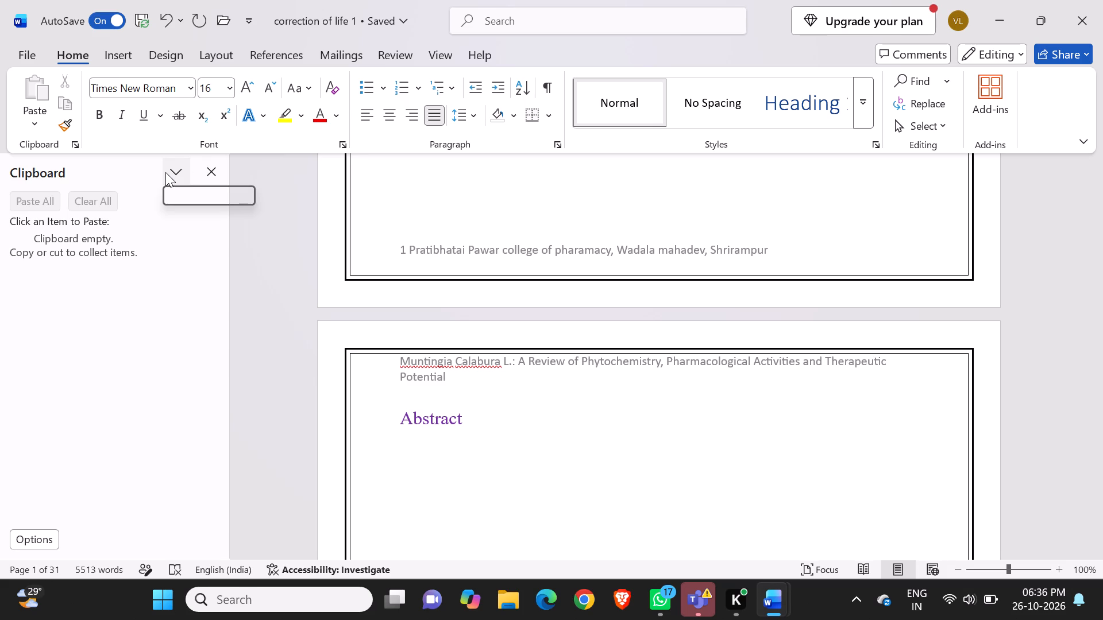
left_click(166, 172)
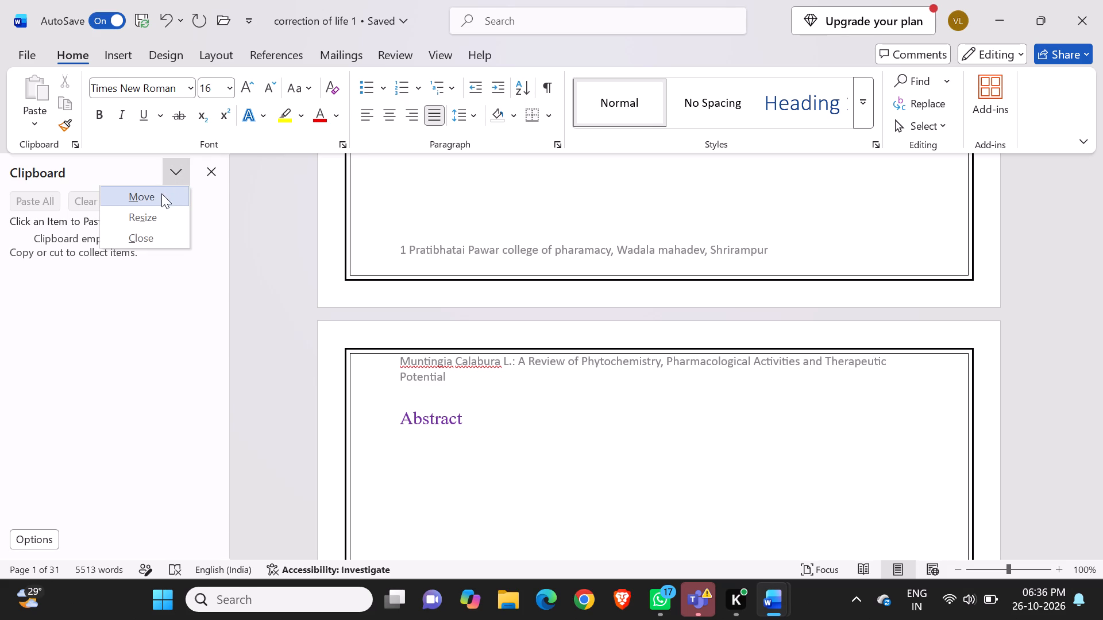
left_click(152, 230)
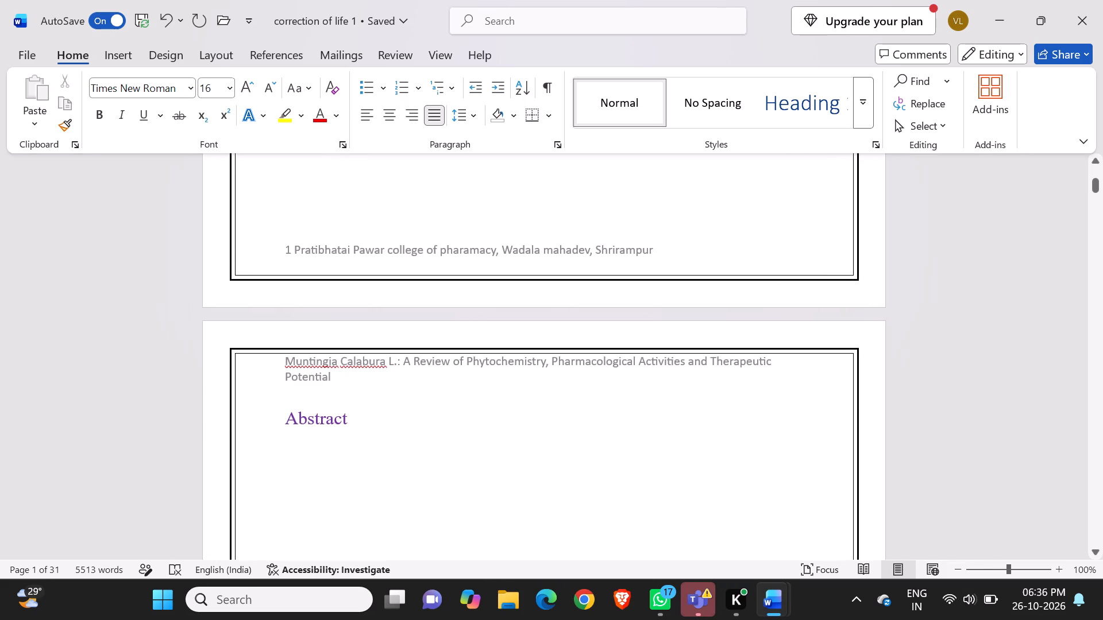
Look over the title page from its header down to the college footer and the start of the Abstract page.
scroll(153, 229, "up", 3)
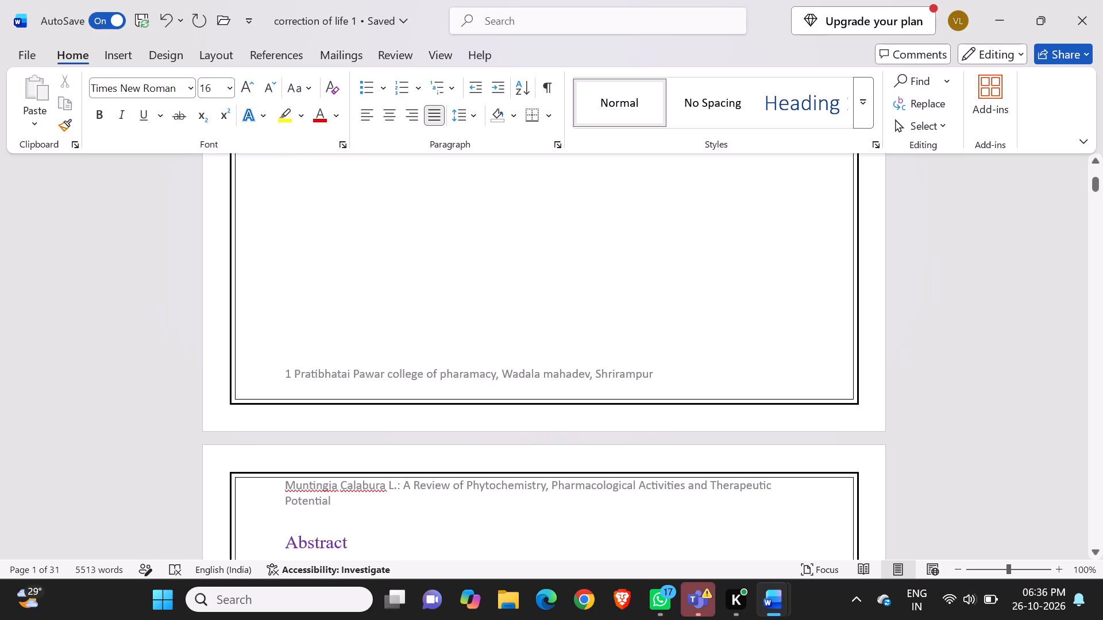
scroll(335, 208, "up", 16)
scroll(335, 211, "up", 12)
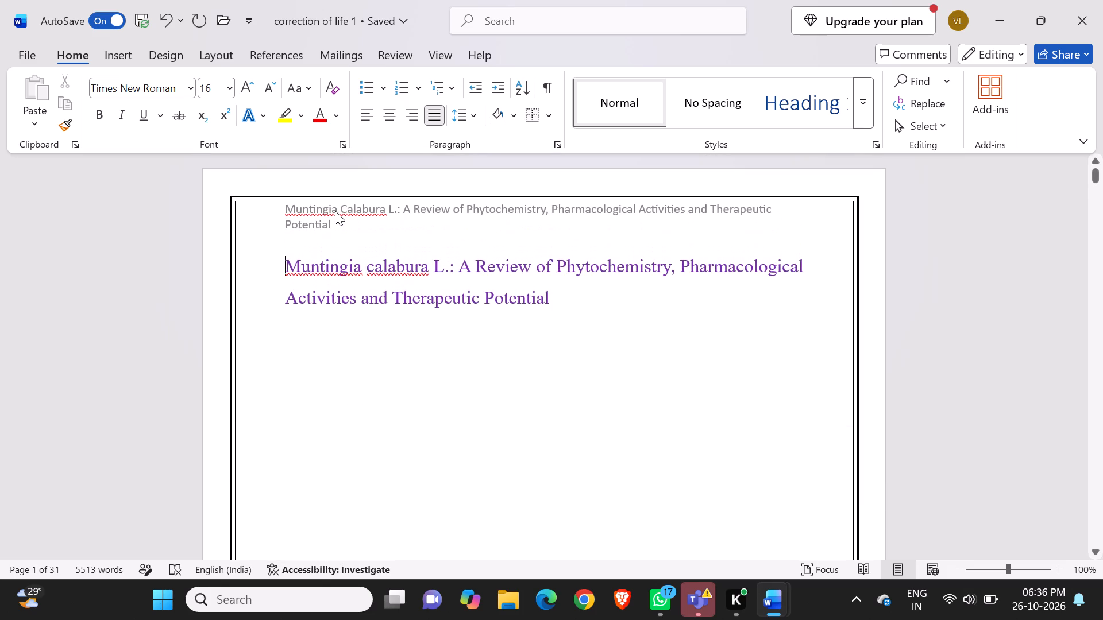
scroll(335, 211, "down", 10)
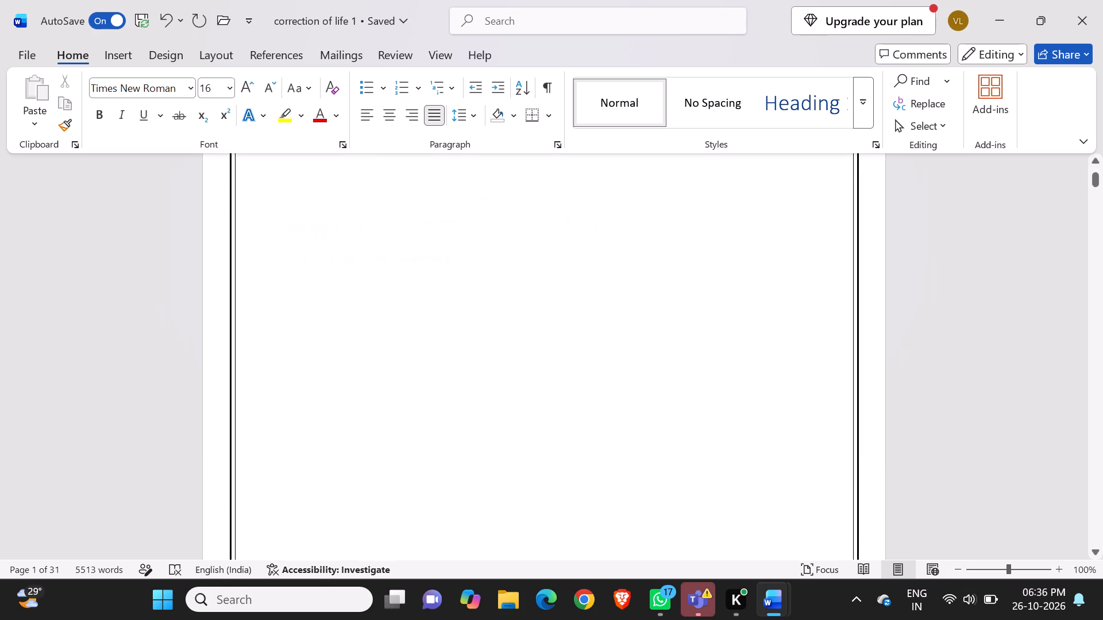
scroll(335, 211, "down", 8)
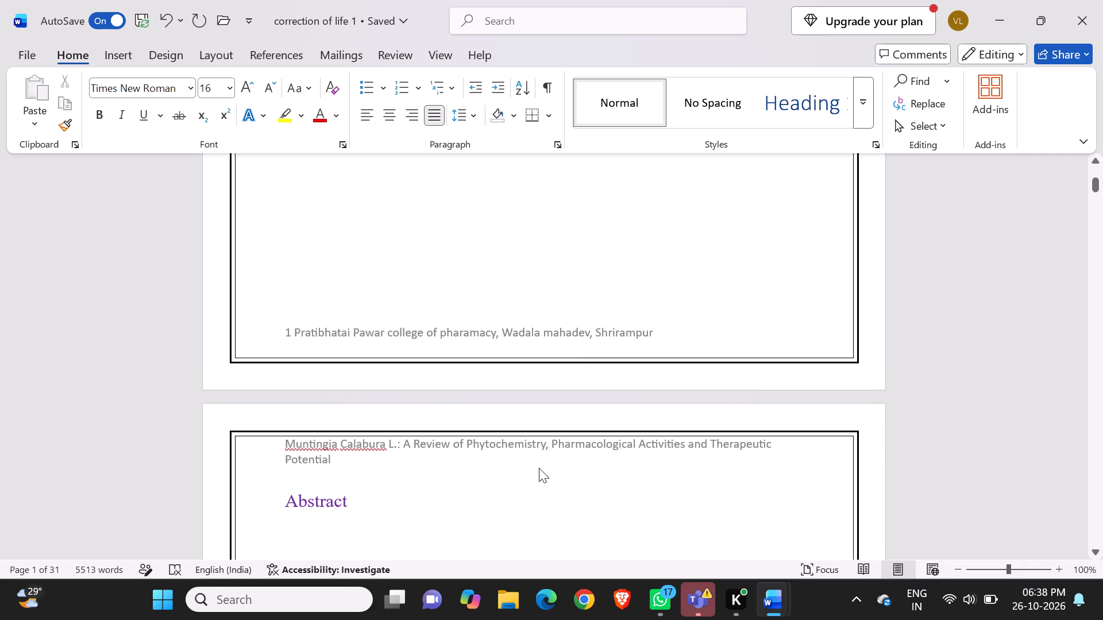
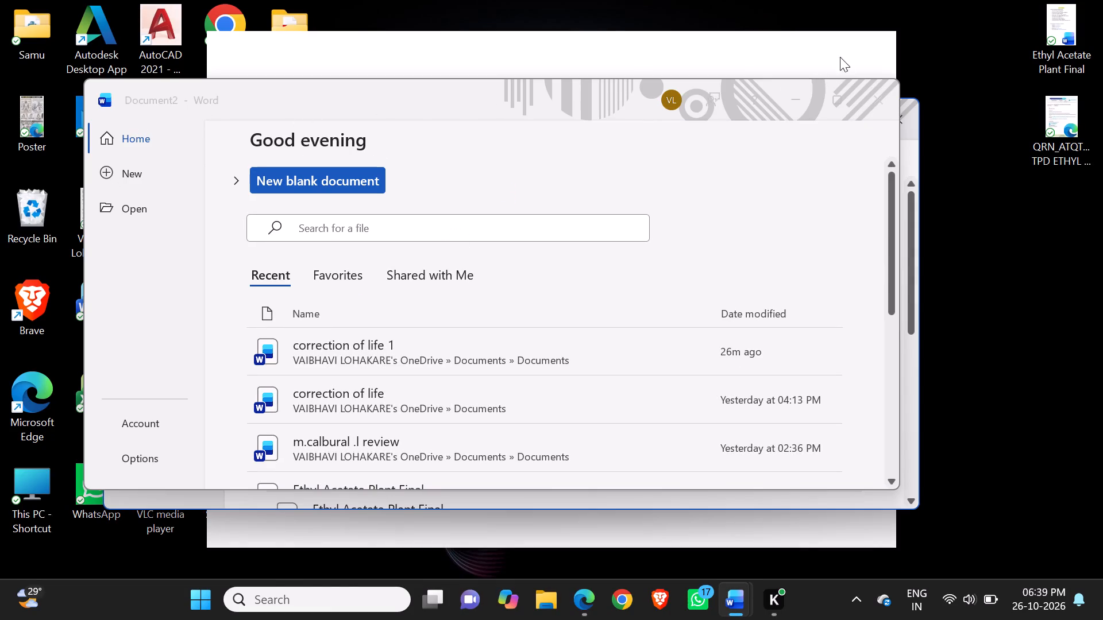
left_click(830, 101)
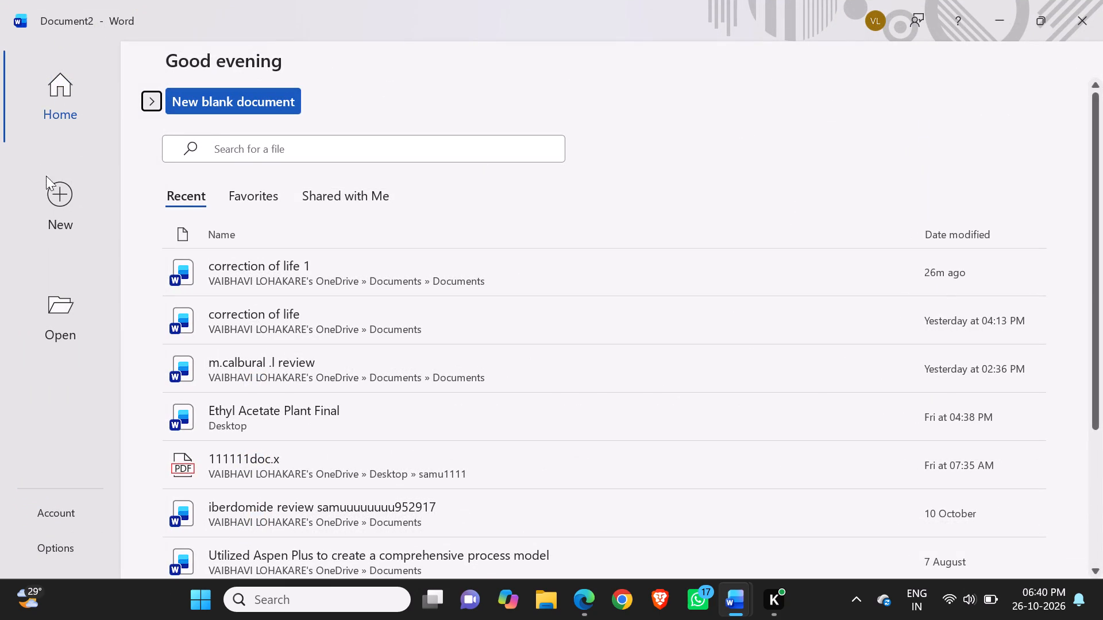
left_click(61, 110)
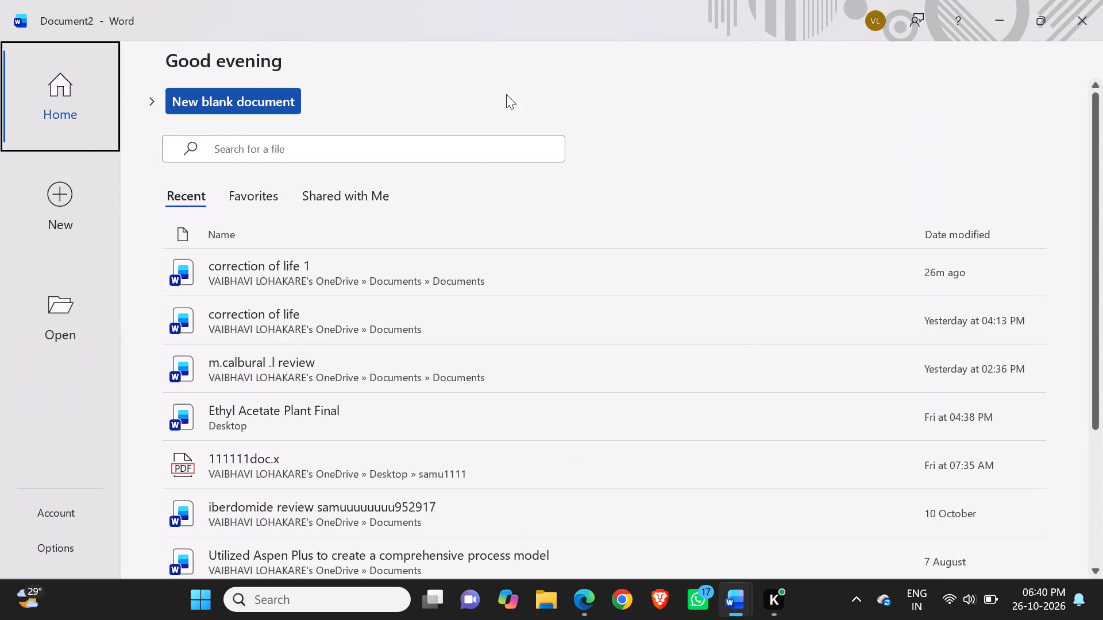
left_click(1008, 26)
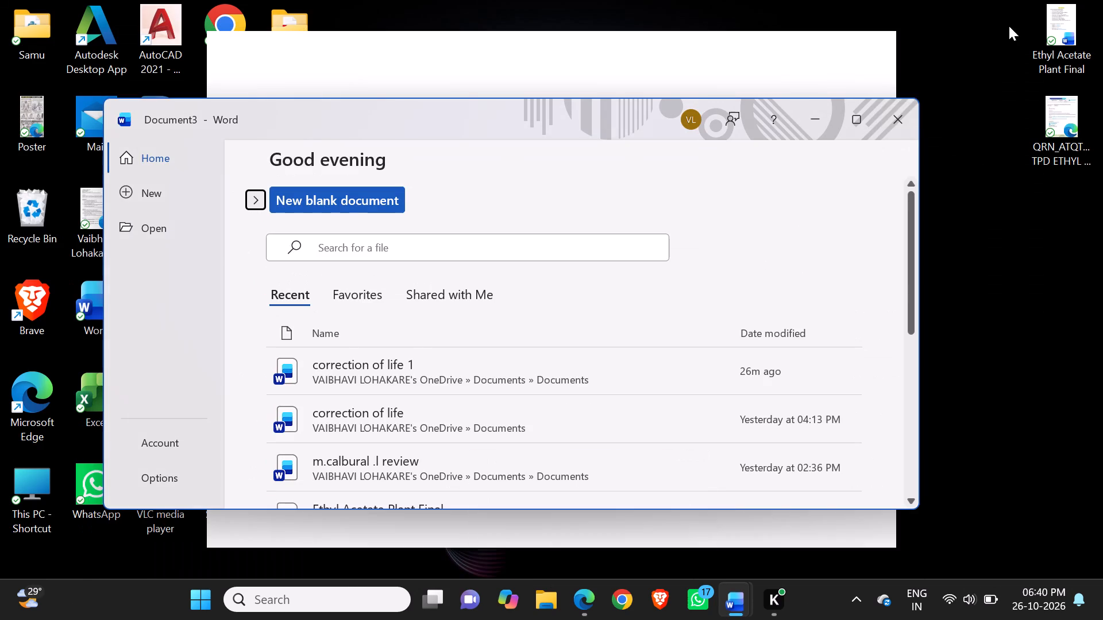
Open the recent document "correction of life 1" from the Document3 start window.
left_click(843, 114)
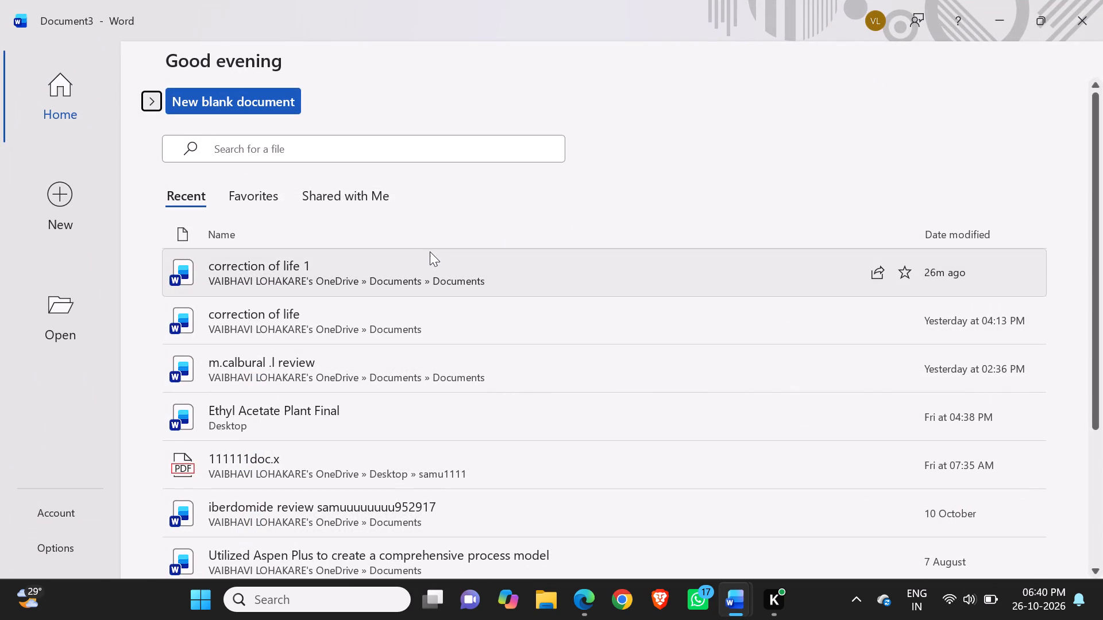
left_click(429, 251)
Place the insertion point at the end of the "Abstract" heading on the page after the title page.
scroll(426, 250, "up", 2)
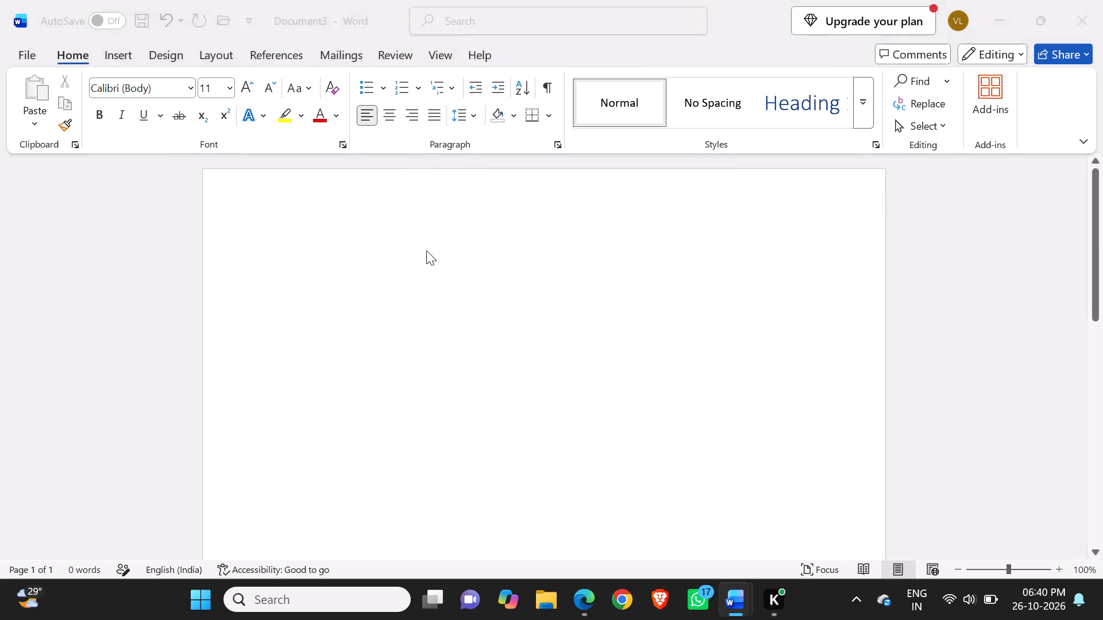
scroll(426, 250, "up", 1)
scroll(426, 250, "down", 3)
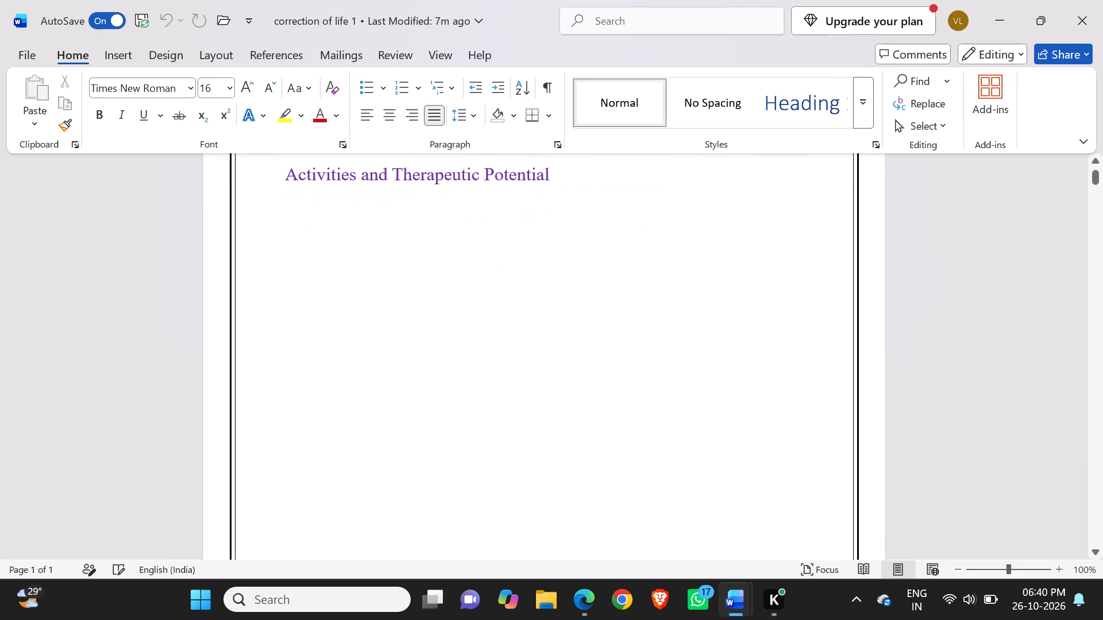
scroll(426, 250, "up", 5)
scroll(426, 250, "down", 19)
scroll(423, 250, "down", 4)
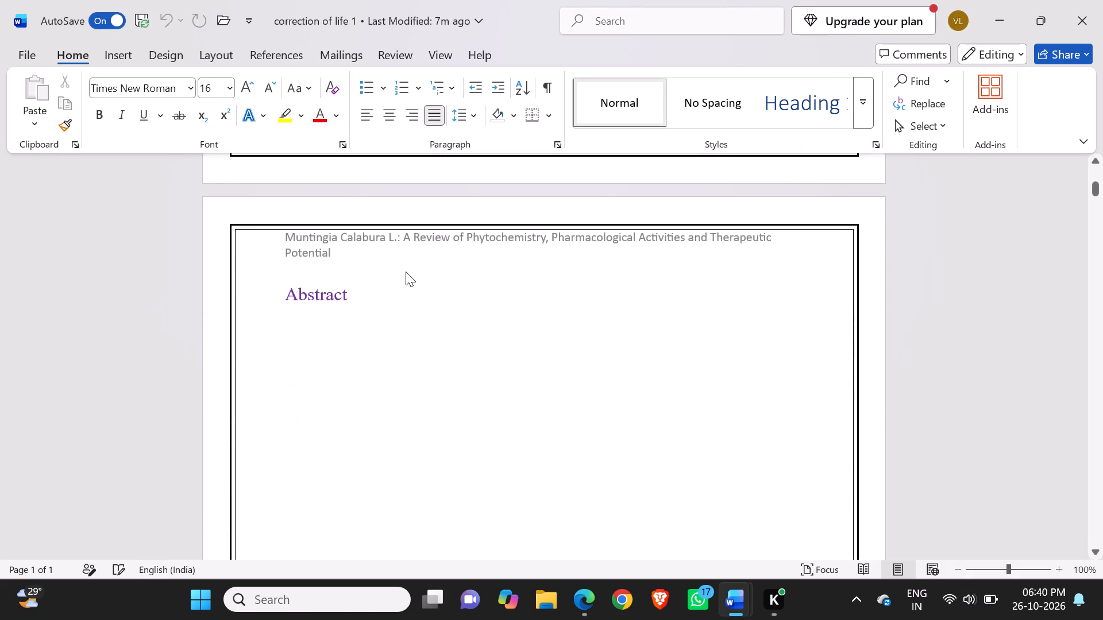
left_click(402, 281)
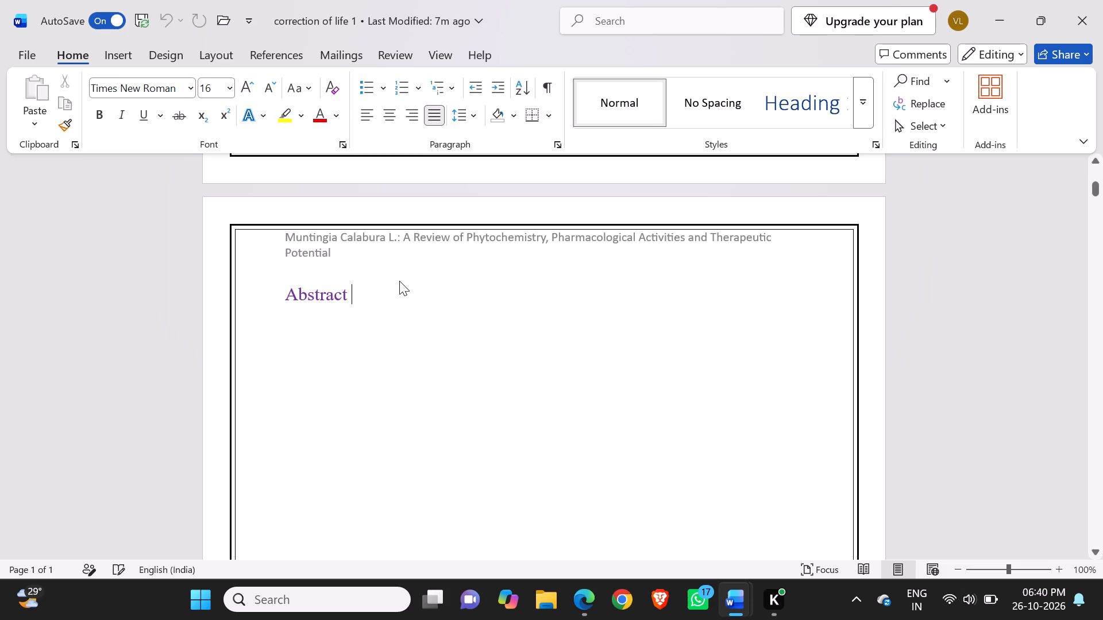
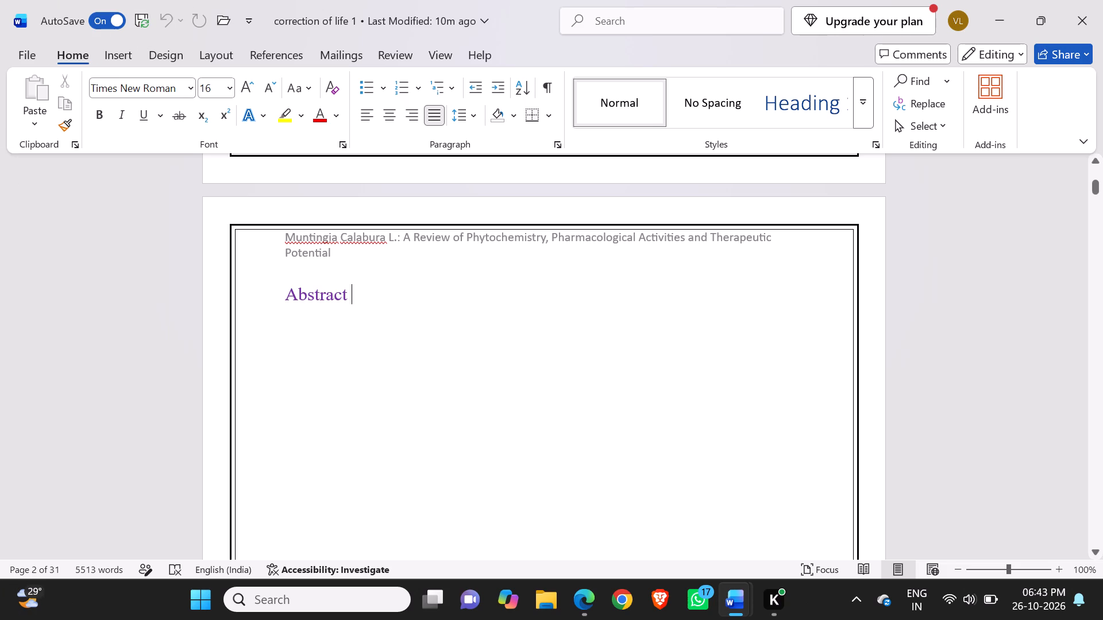
Review the pages from the title page through the Abstract to the Introduction, checking their header, footer, page border and layout.
scroll(543, 285, "up", 12)
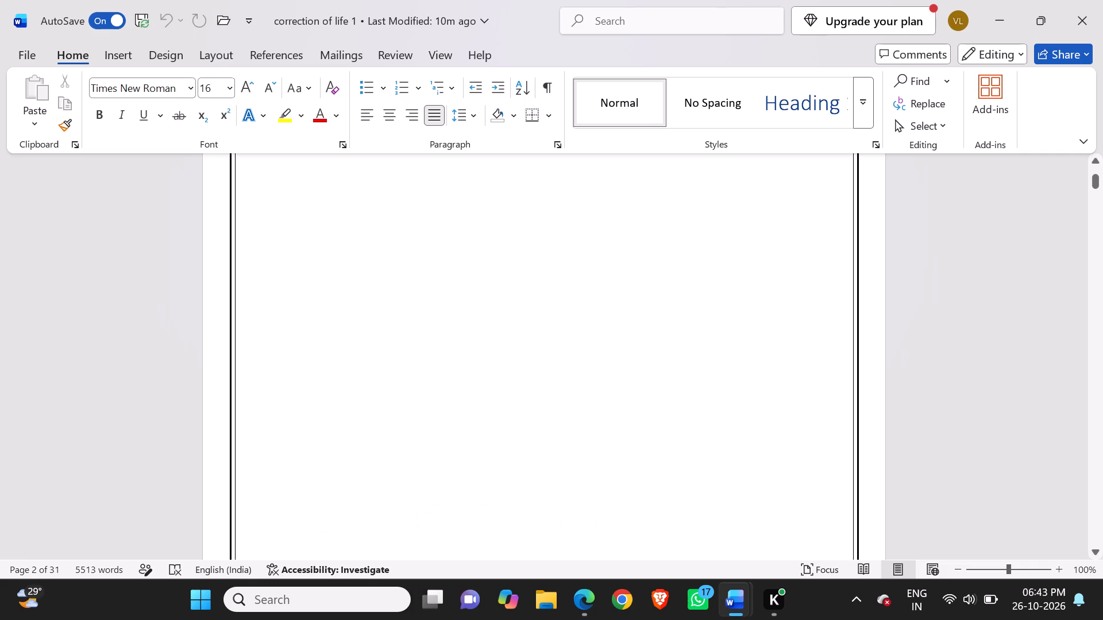
scroll(543, 284, "down", 1)
scroll(543, 284, "up", 14)
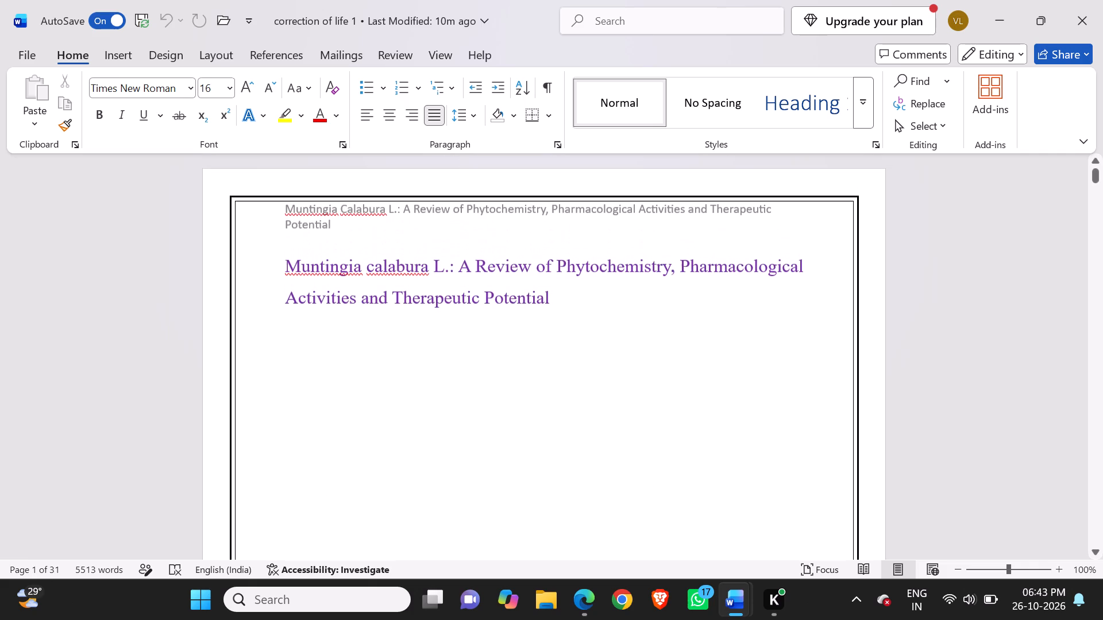
scroll(543, 283, "up", 5)
scroll(543, 283, "down", 17)
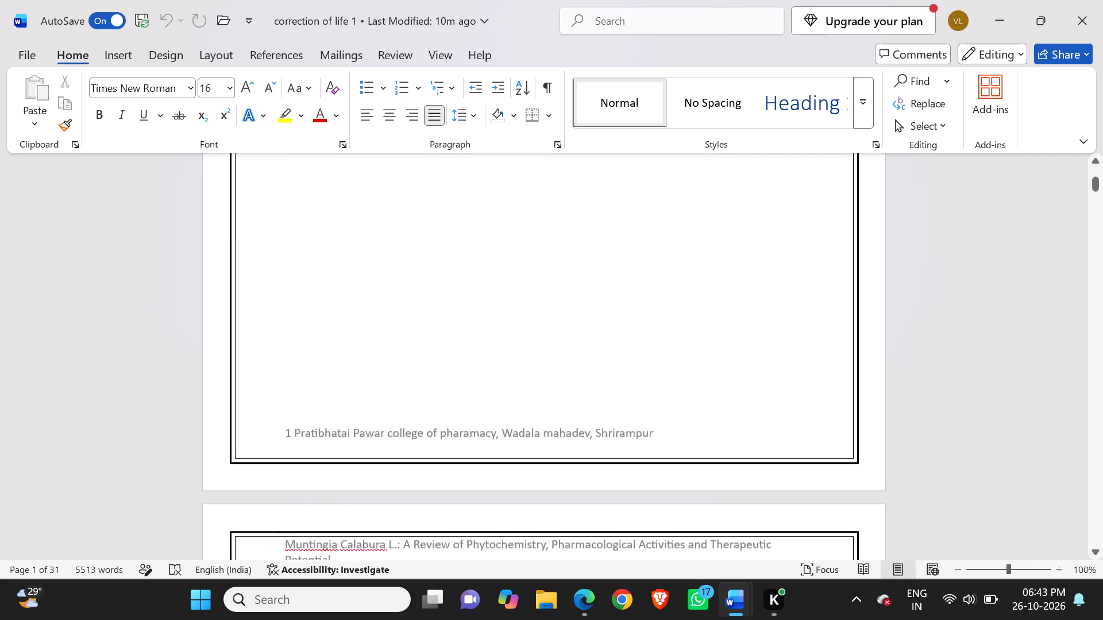
scroll(542, 280, "down", 17)
scroll(537, 274, "down", 4)
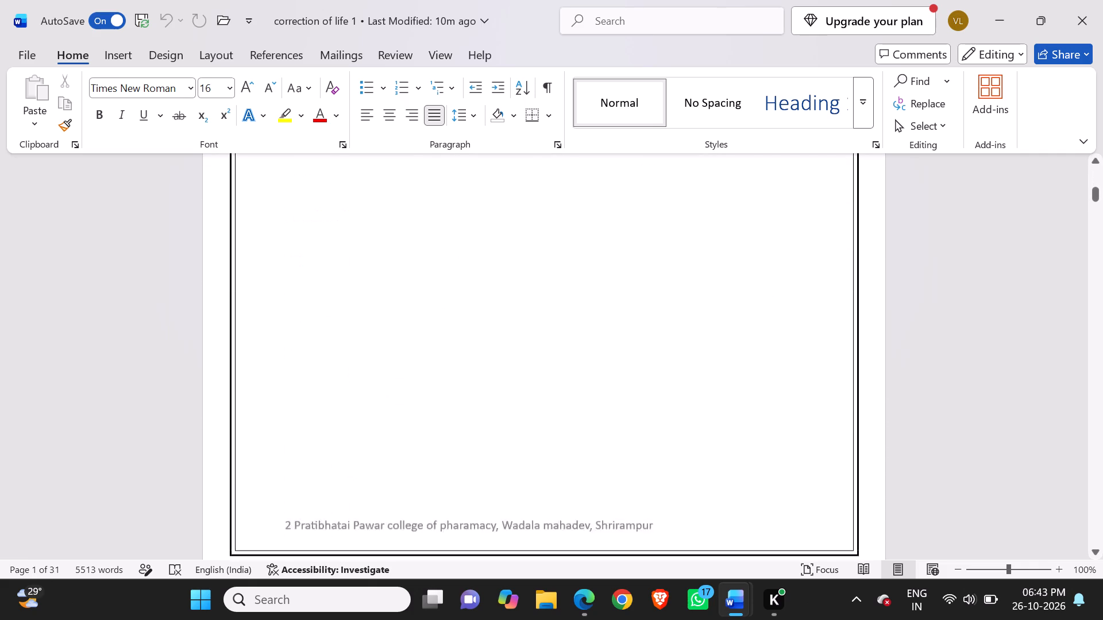
scroll(535, 272, "down", 19)
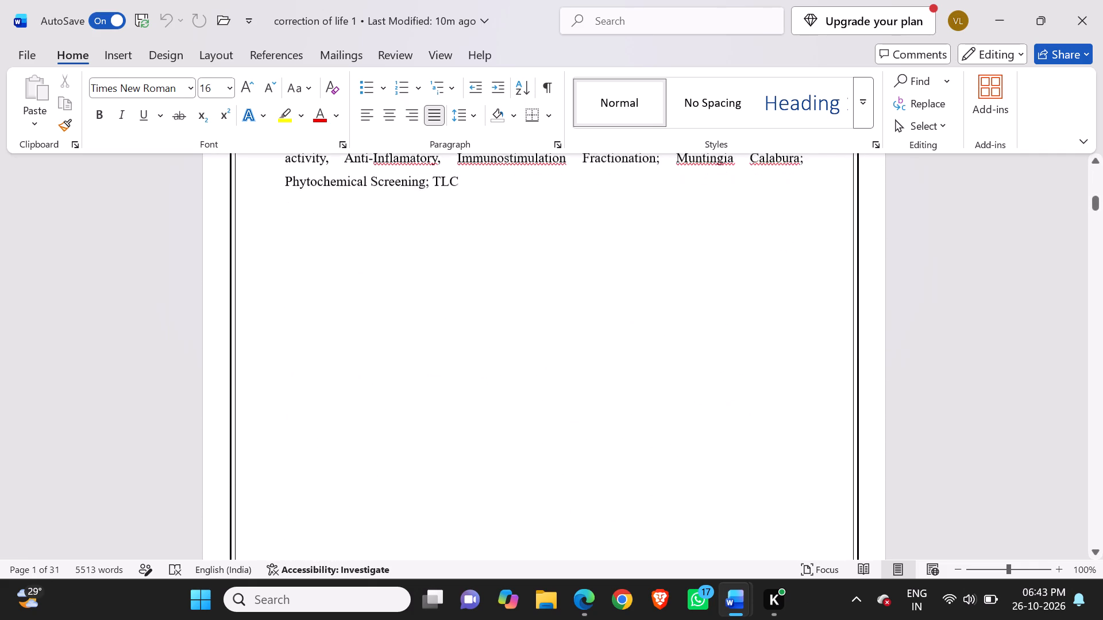
scroll(530, 263, "down", 15)
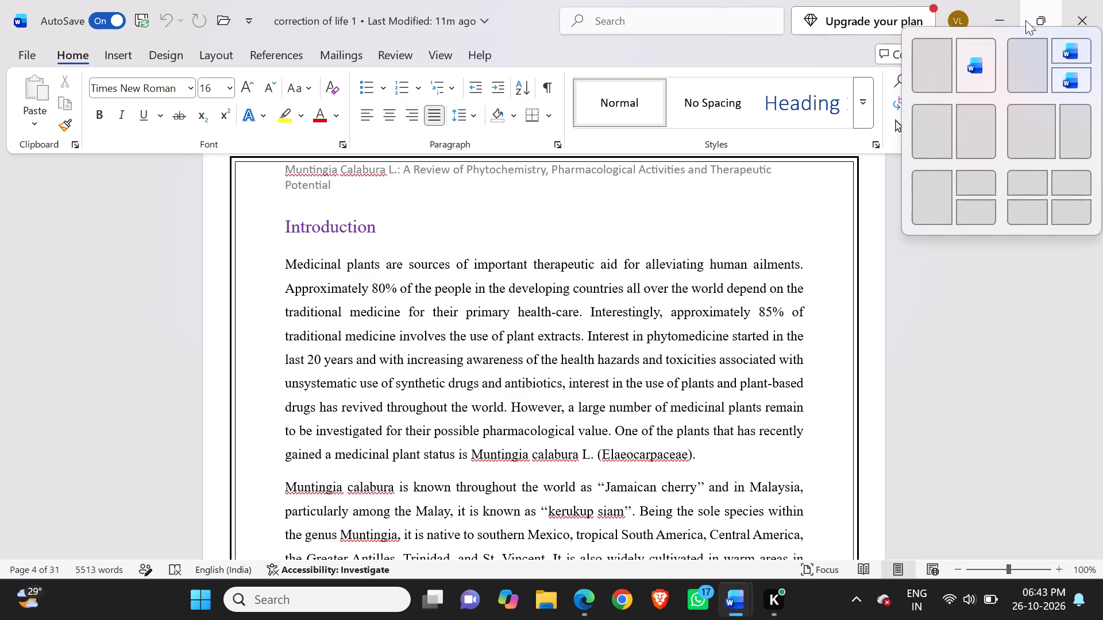
Snap the "correction of life 1" document window to the left half of the screen.
left_click(944, 138)
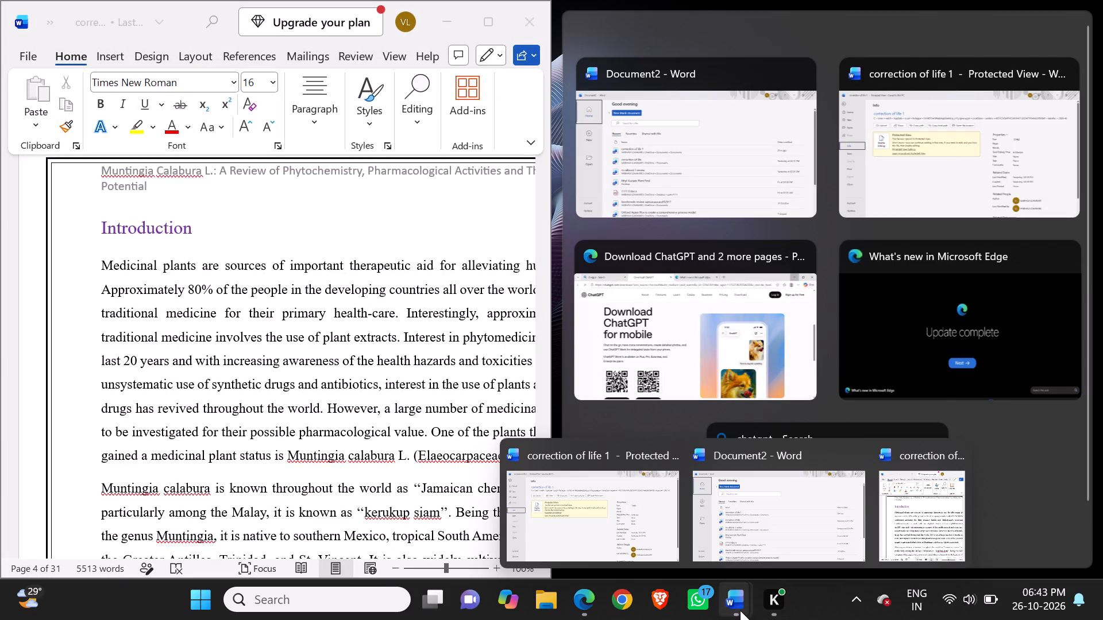
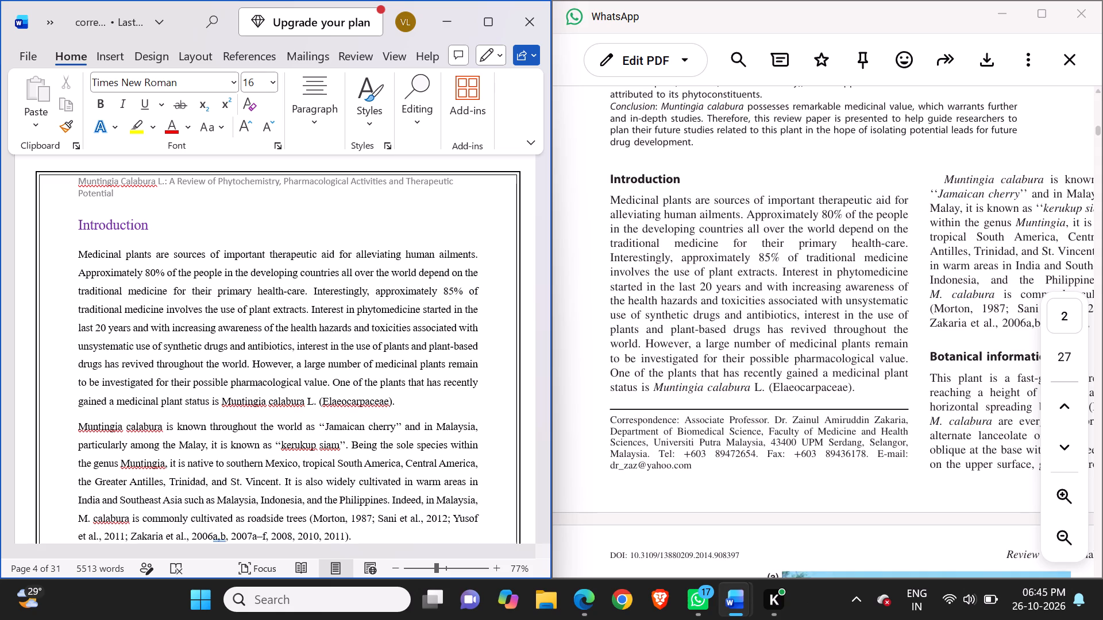
left_click(405, 404)
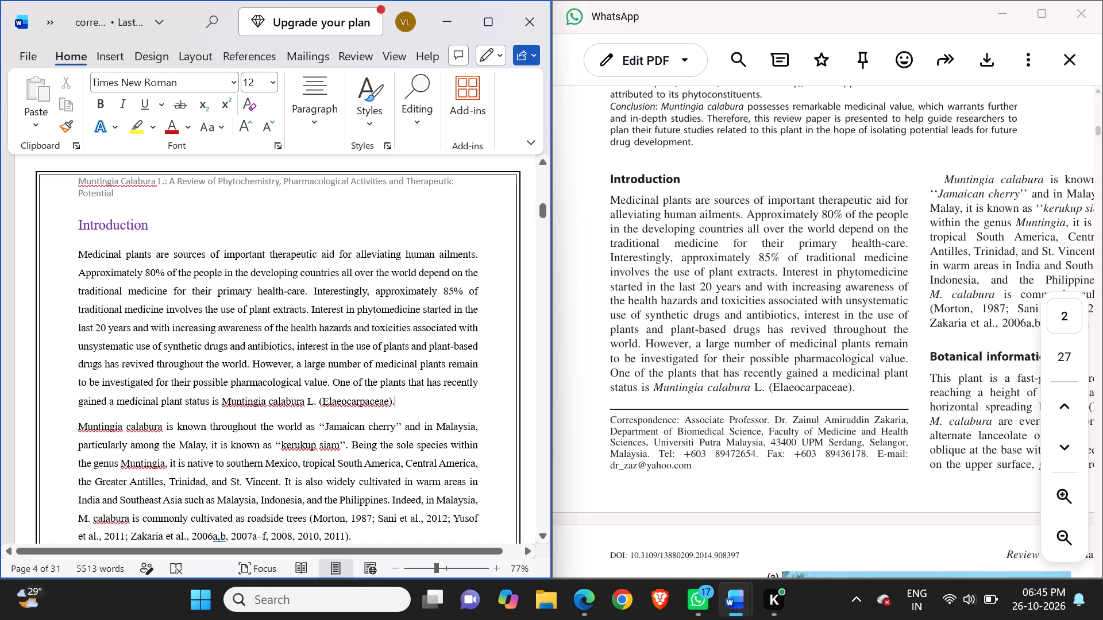
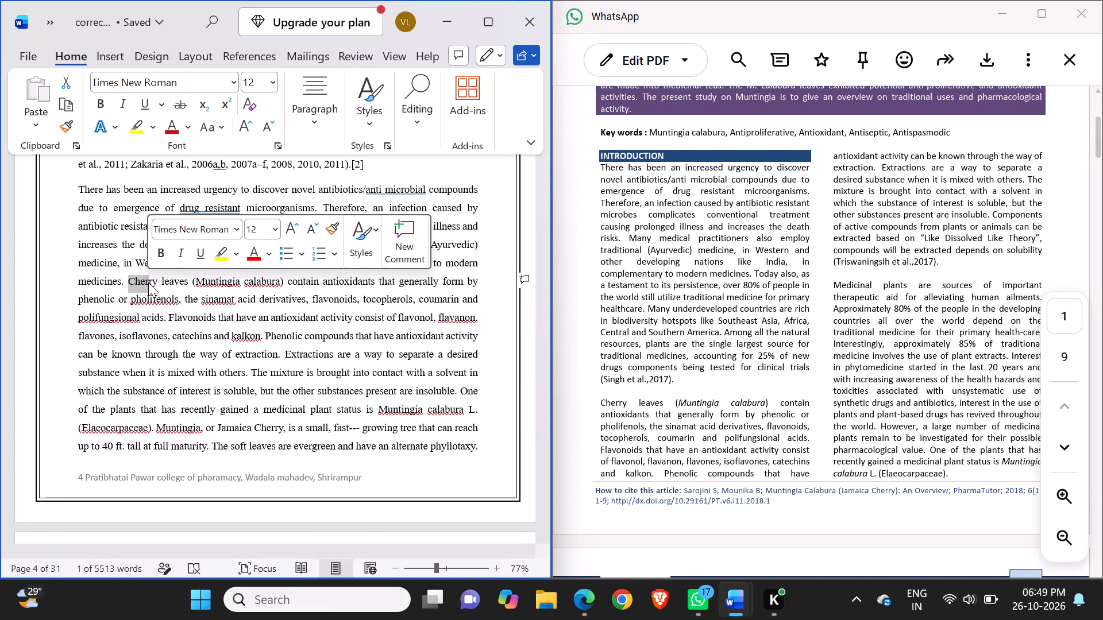
Place the insertion point right after "modern medicines.", before the sentence starting "Cherry leaves" in the Introduction paragraph.
left_click(119, 284)
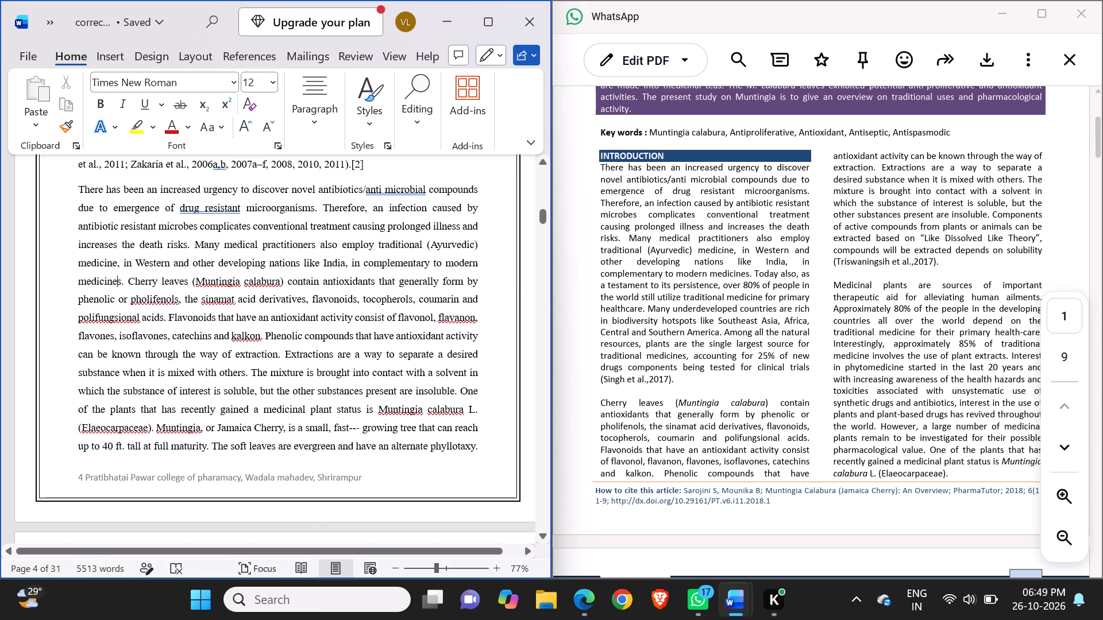
left_click(124, 282)
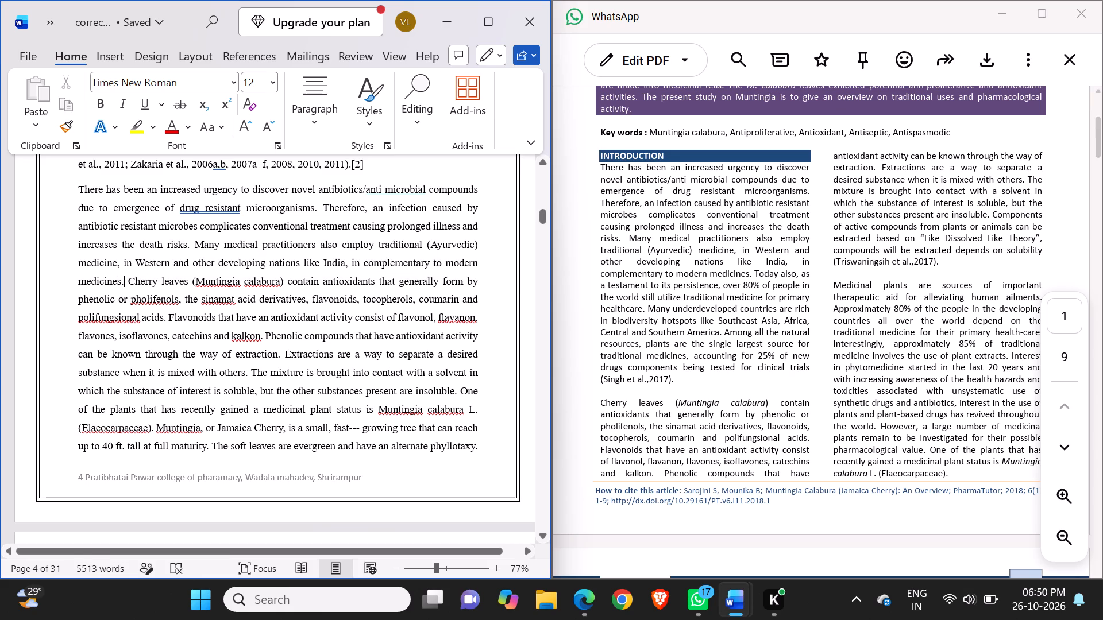
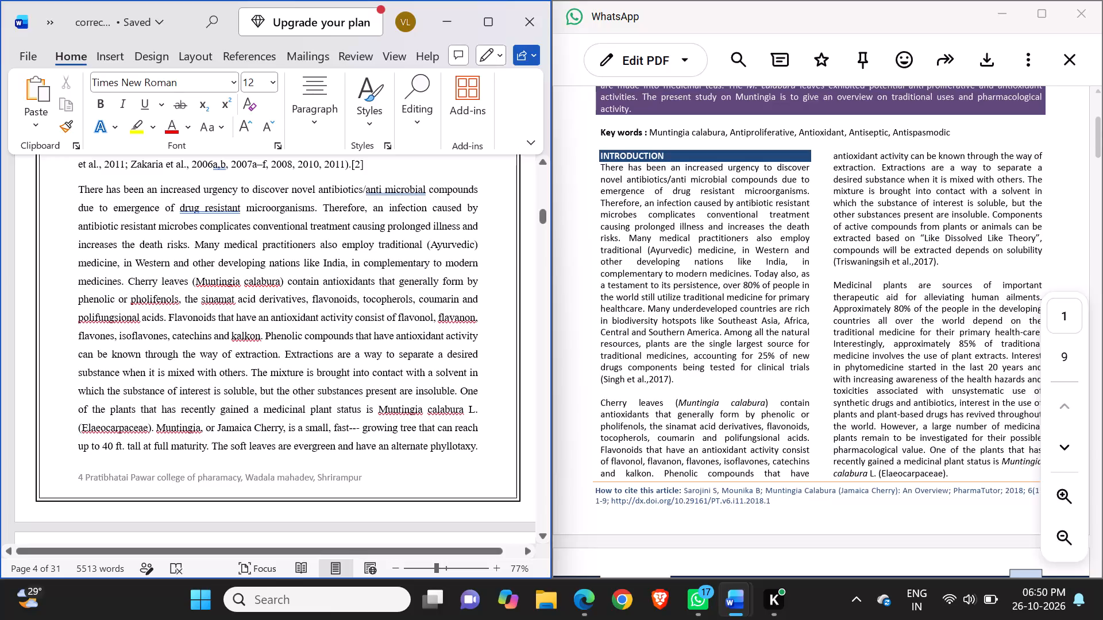
Insert the copied citation "(Singh et al.,2017)." after the Introduction sentence ending "in complementary to modern medicines.".
key("ctrl+v")
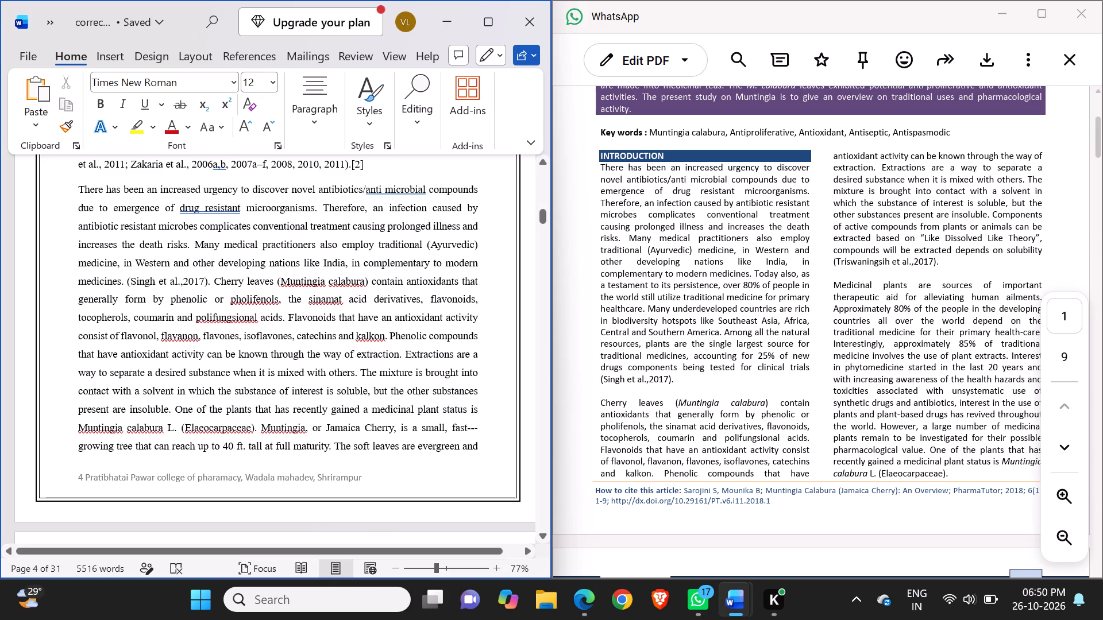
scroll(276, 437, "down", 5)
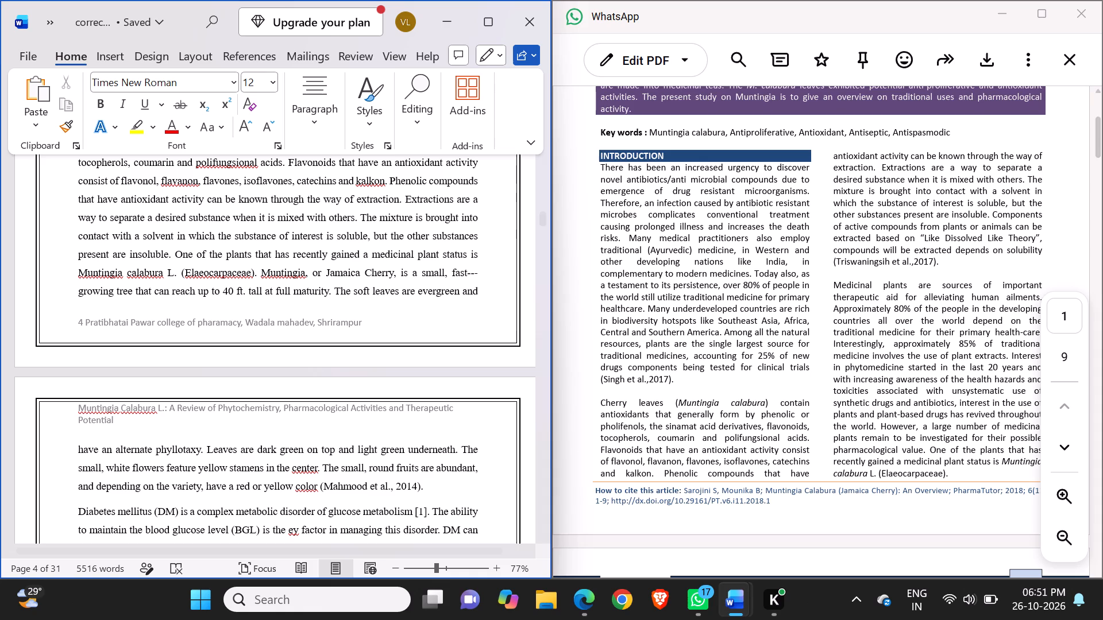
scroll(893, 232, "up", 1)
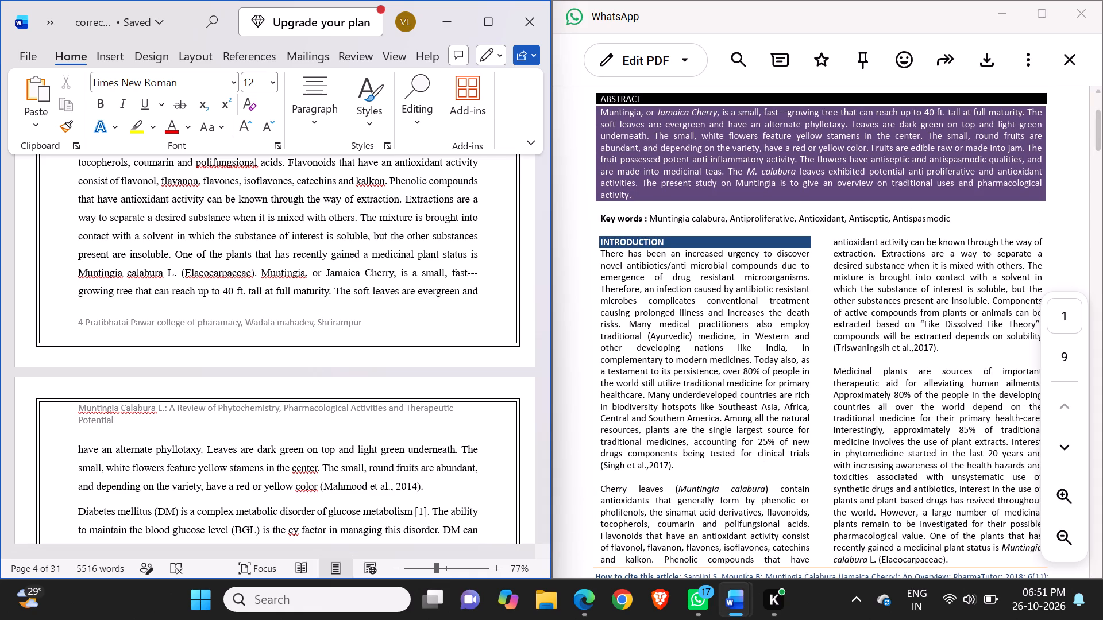
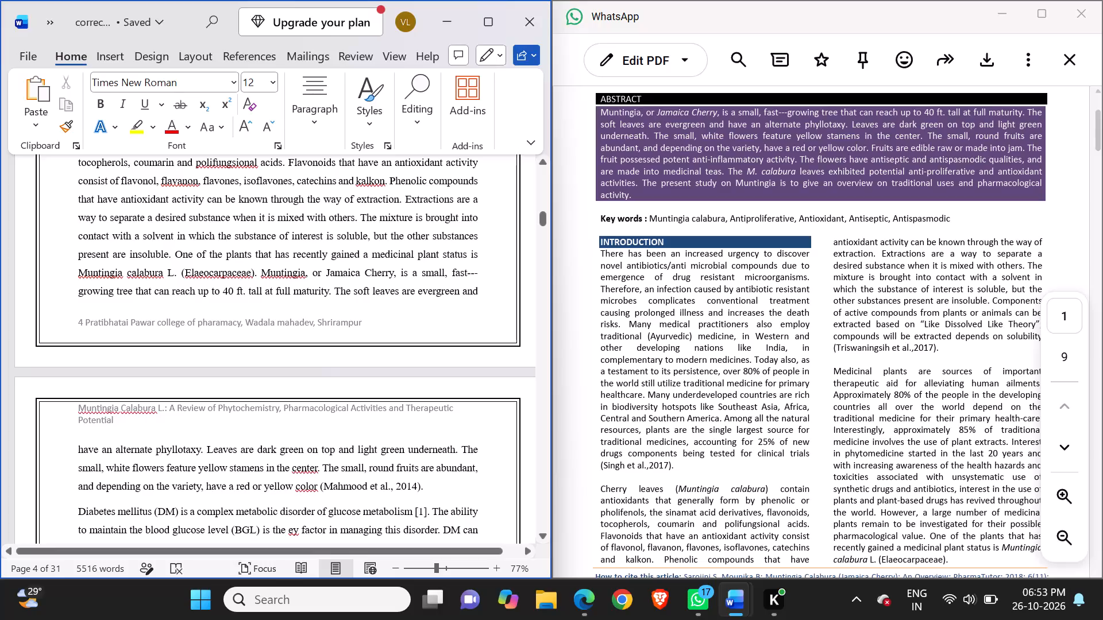
Insert the copied citation "(Triswaningsih et al.,2017)." after the Introduction sentence ending "the other substances present are insoluble.".
key("ctrl+v")
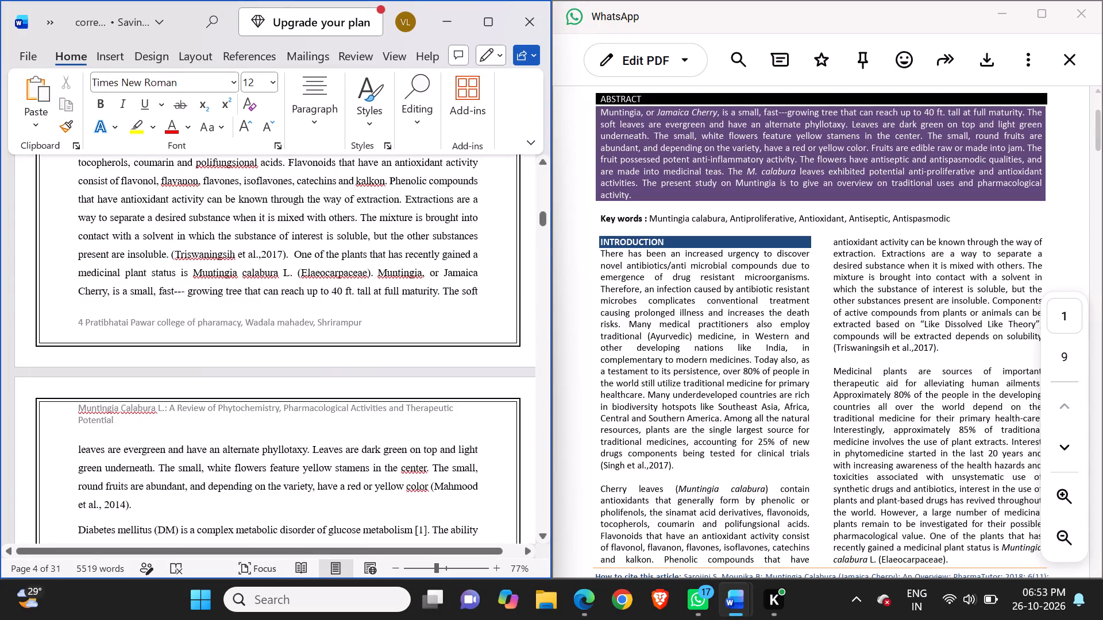
Highlight the inserted citations "(Triswaningsih et al.,2017)." and "(Singh et al.,2017)." in yellow in the Introduction.
left_click_drag(172, 253, 275, 255)
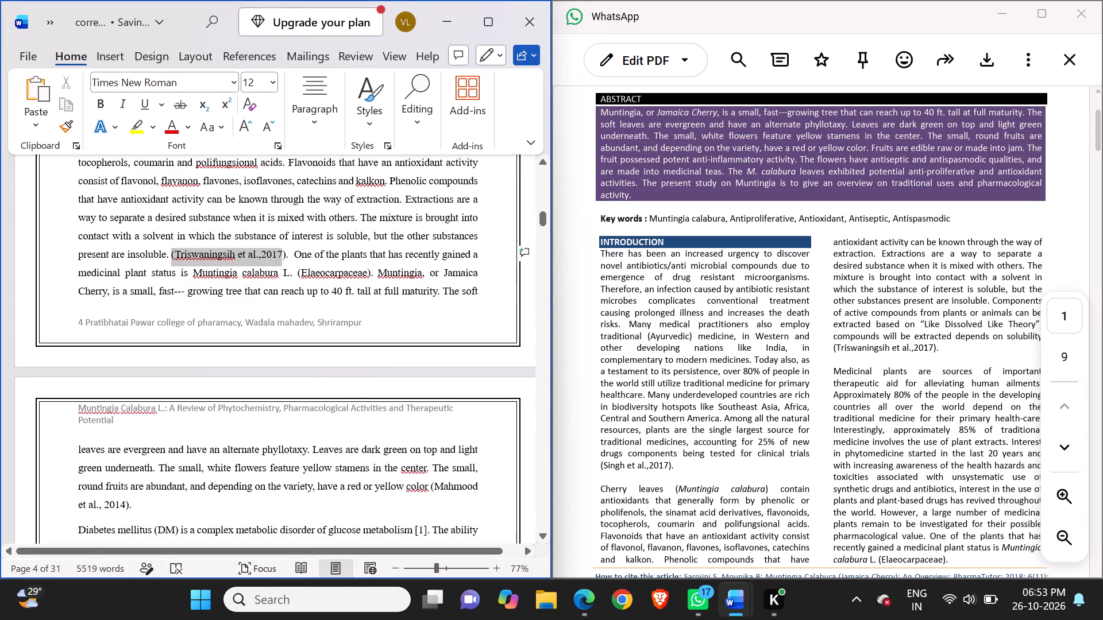
left_click_drag(275, 255, 286, 257)
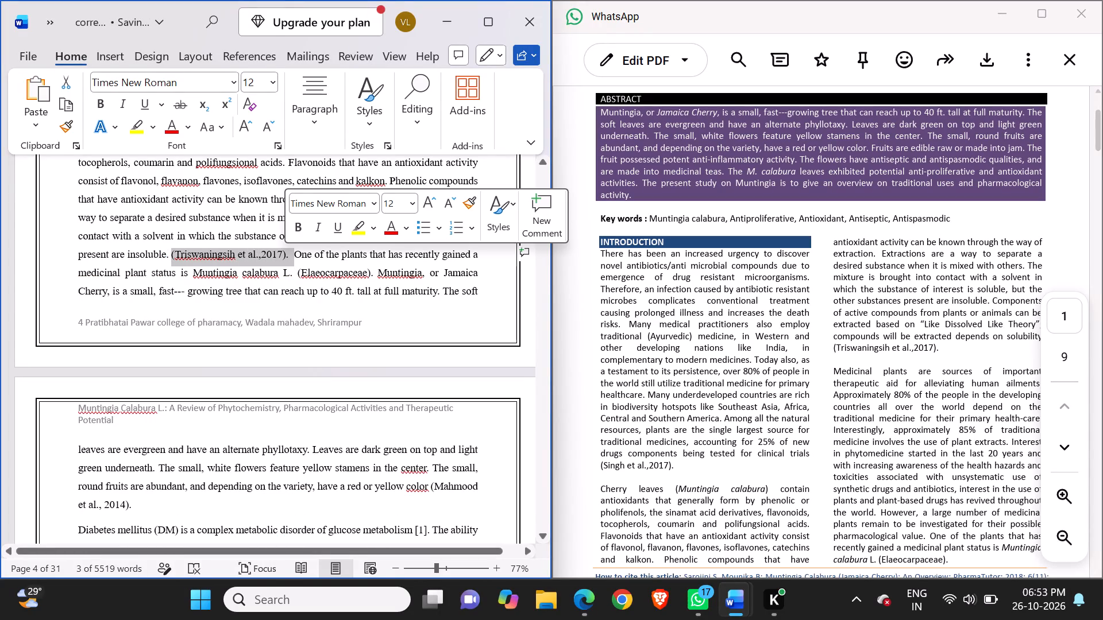
left_click(360, 230)
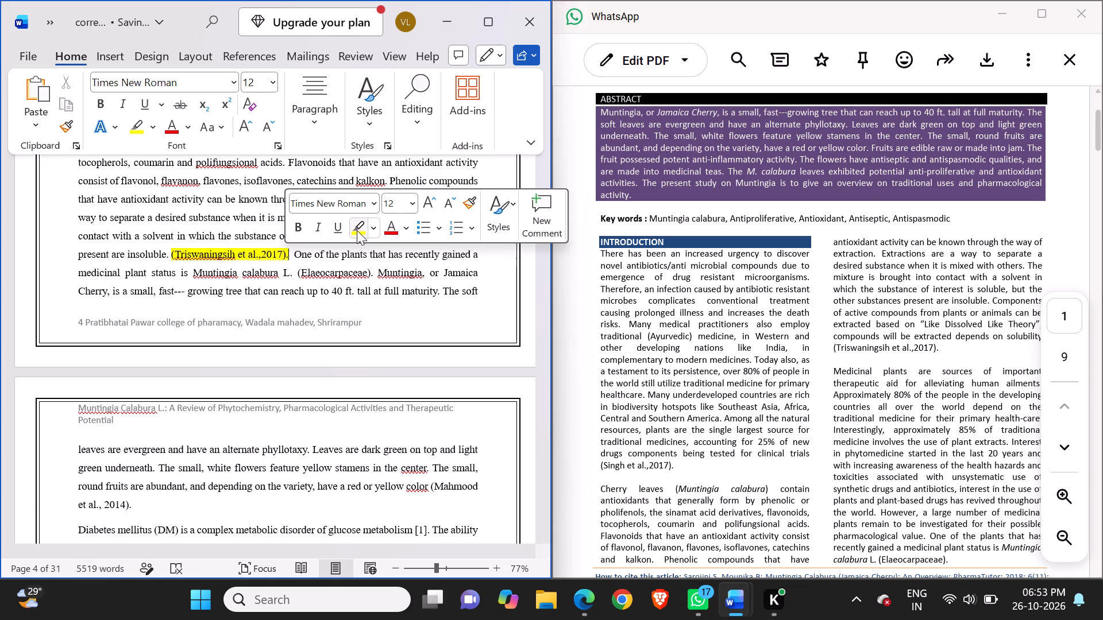
scroll(211, 261, "up", 1)
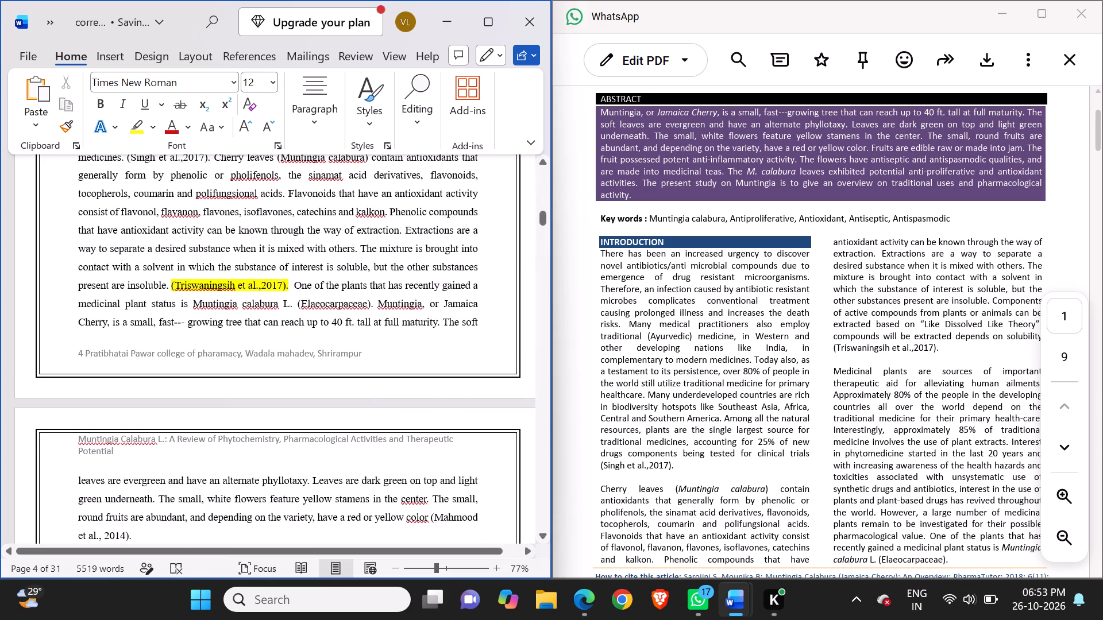
scroll(210, 261, "up", 2)
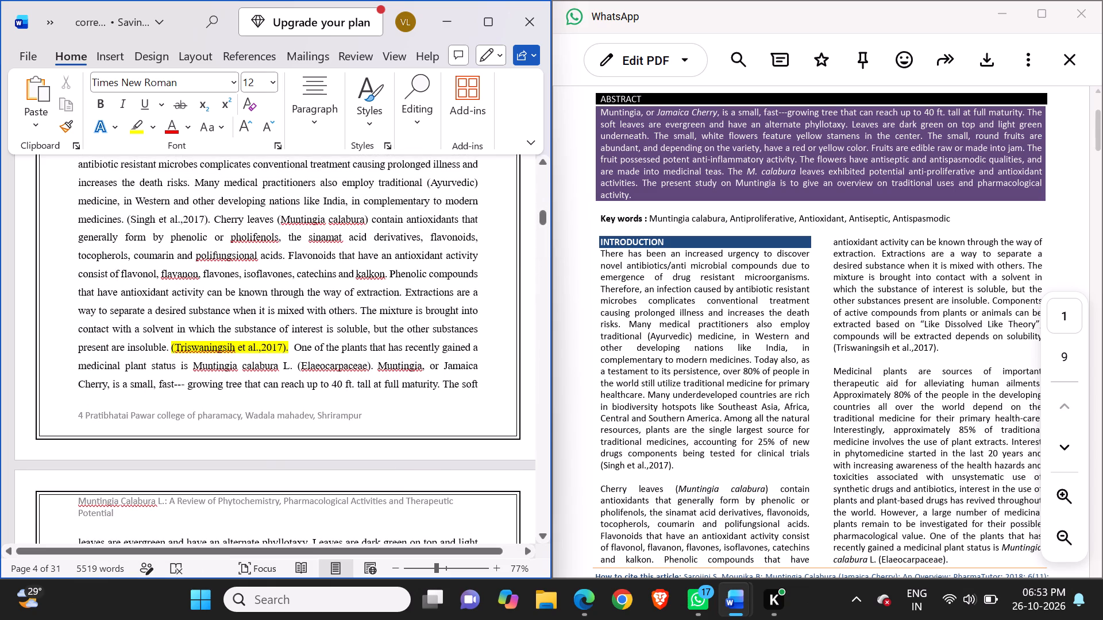
left_click_drag(122, 218, 209, 227)
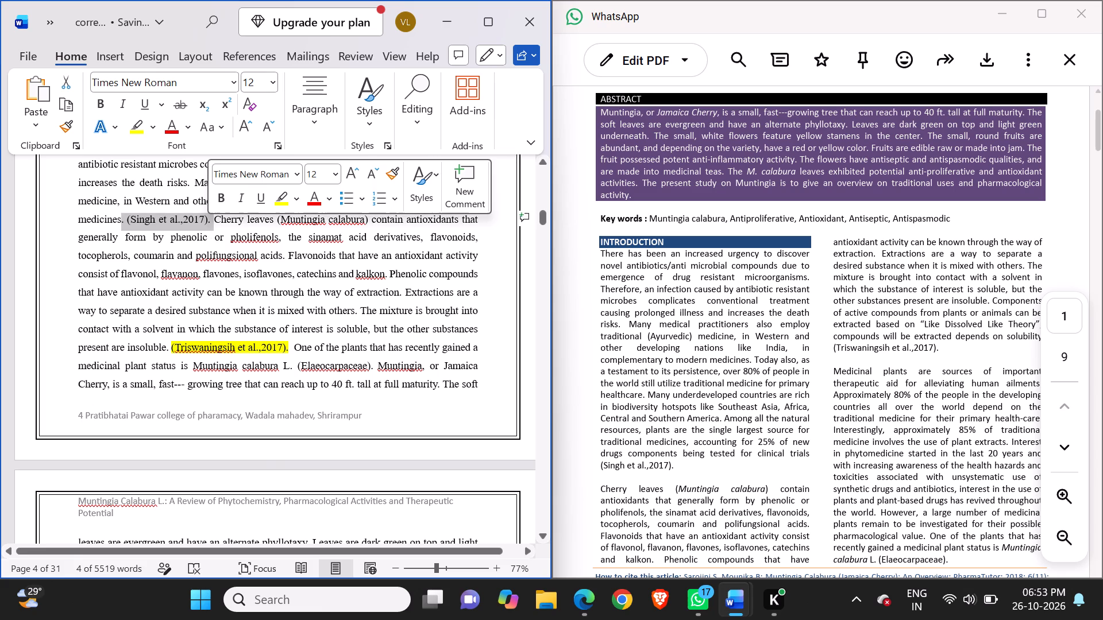
left_click(276, 203)
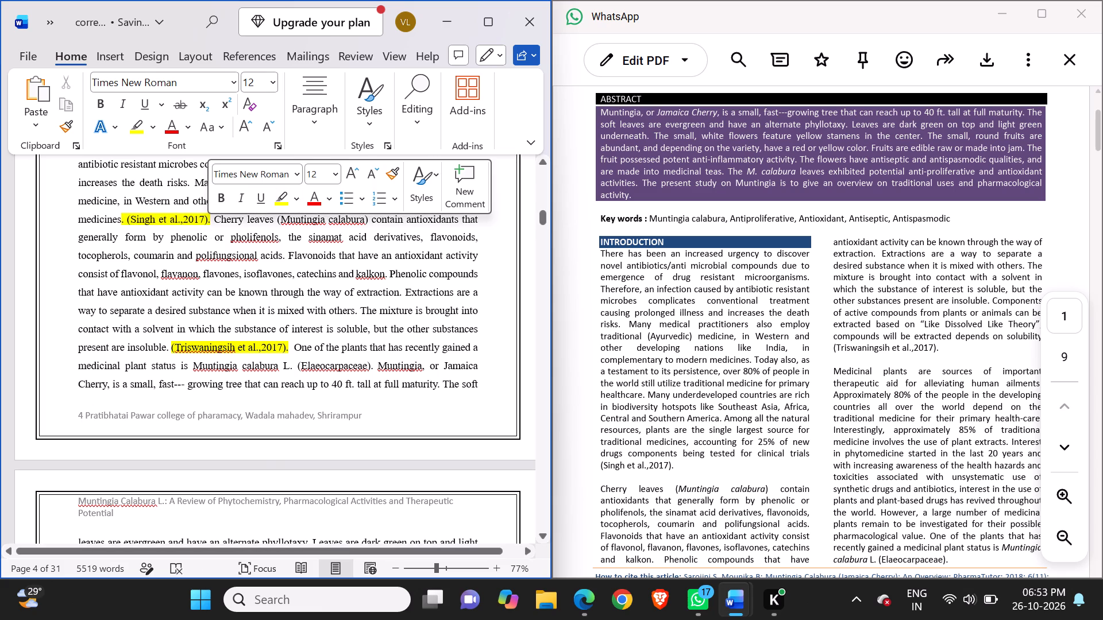
Highlight in yellow the "(Morton, 1987; … 2011).[2]" citation group and "(Elaeocarpaceae).[1]" ending the two preceding Introduction paragraphs.
scroll(263, 233, "up", 3)
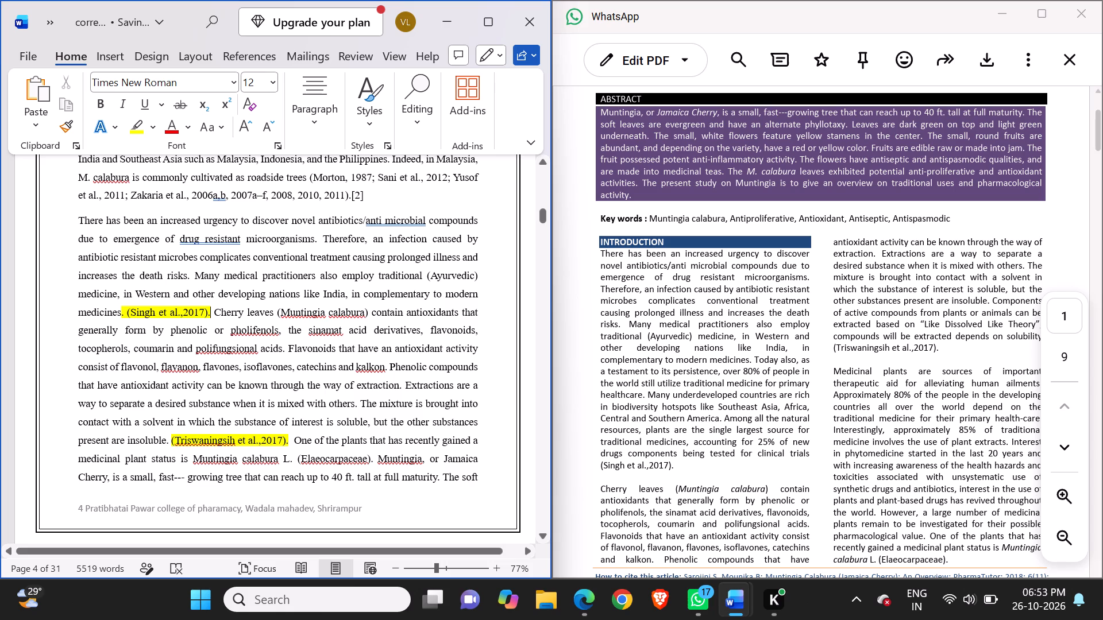
left_click_drag(311, 176, 377, 214)
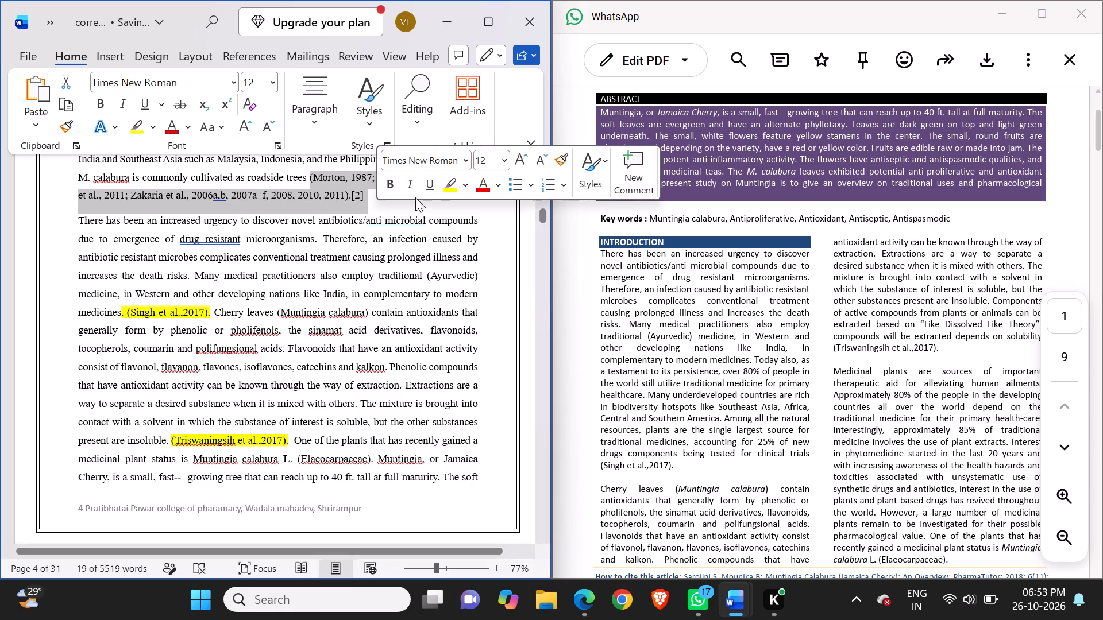
left_click(448, 191)
scroll(435, 242, "up", 6)
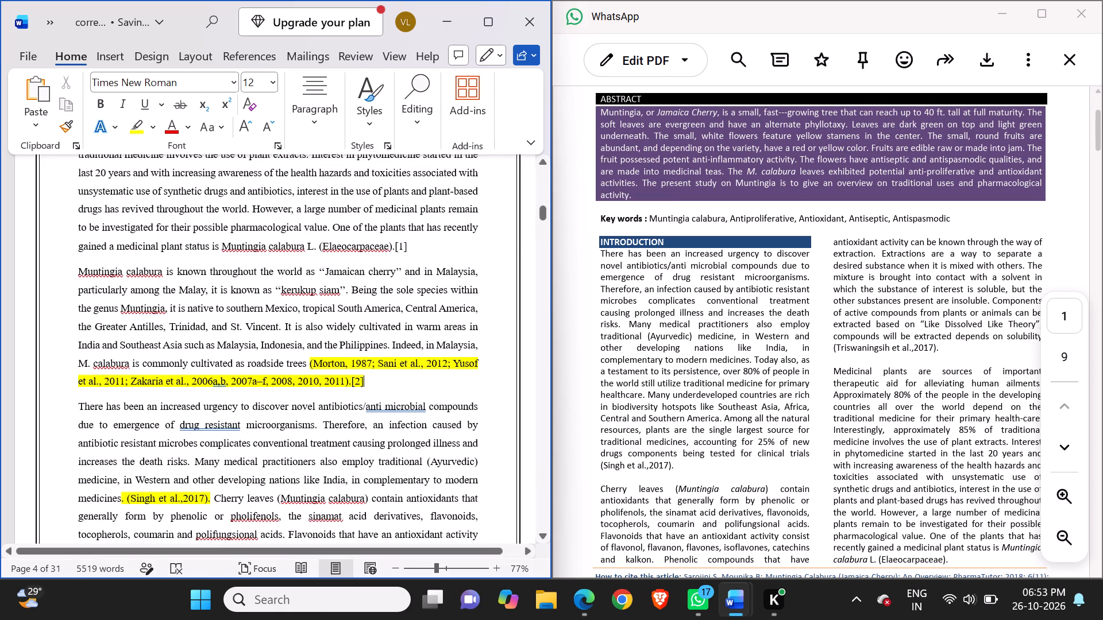
left_click_drag(307, 250, 422, 255)
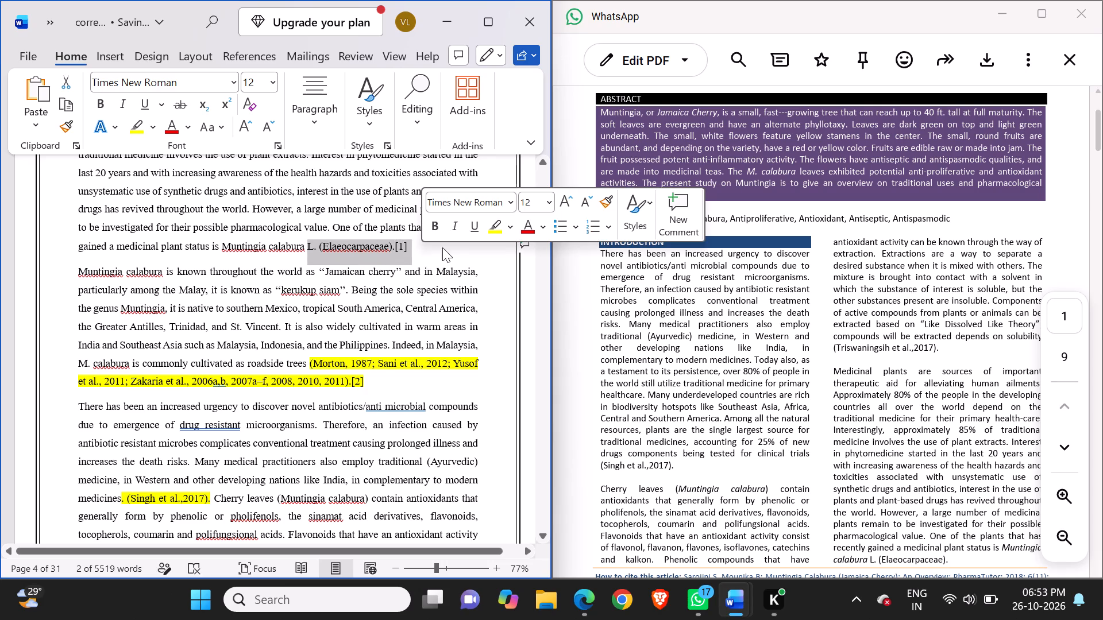
left_click(406, 259)
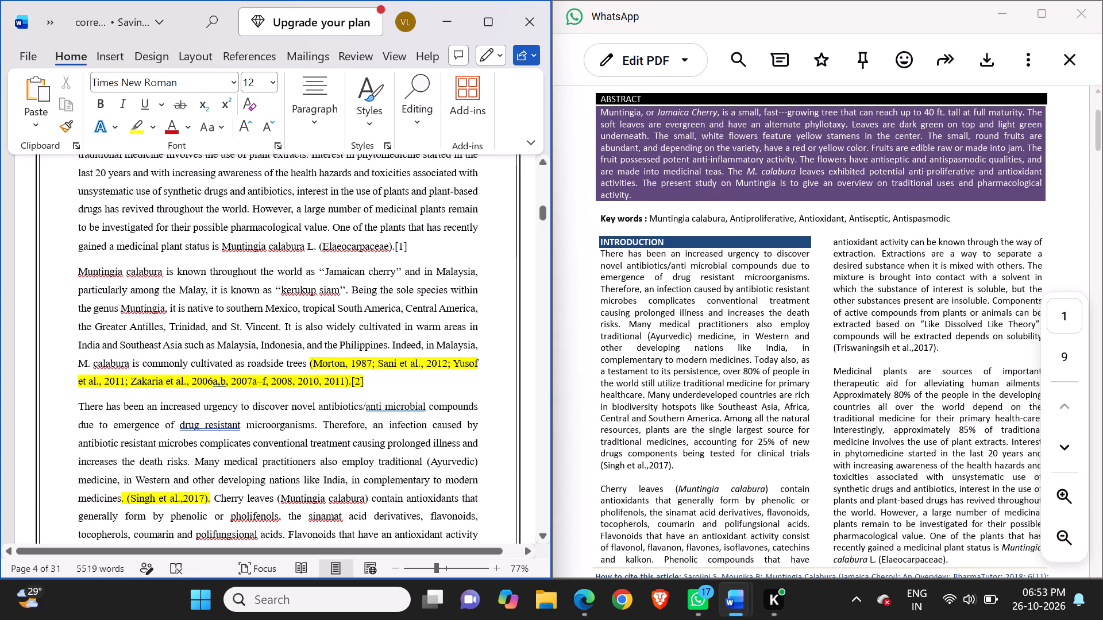
left_click_drag(316, 245, 410, 249)
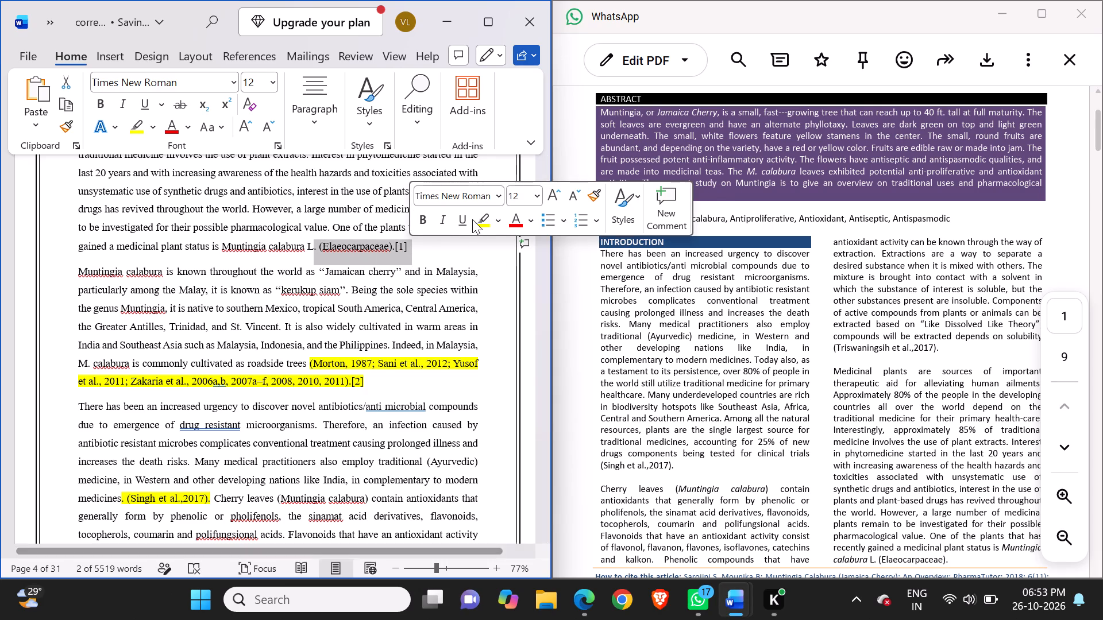
left_click(481, 222)
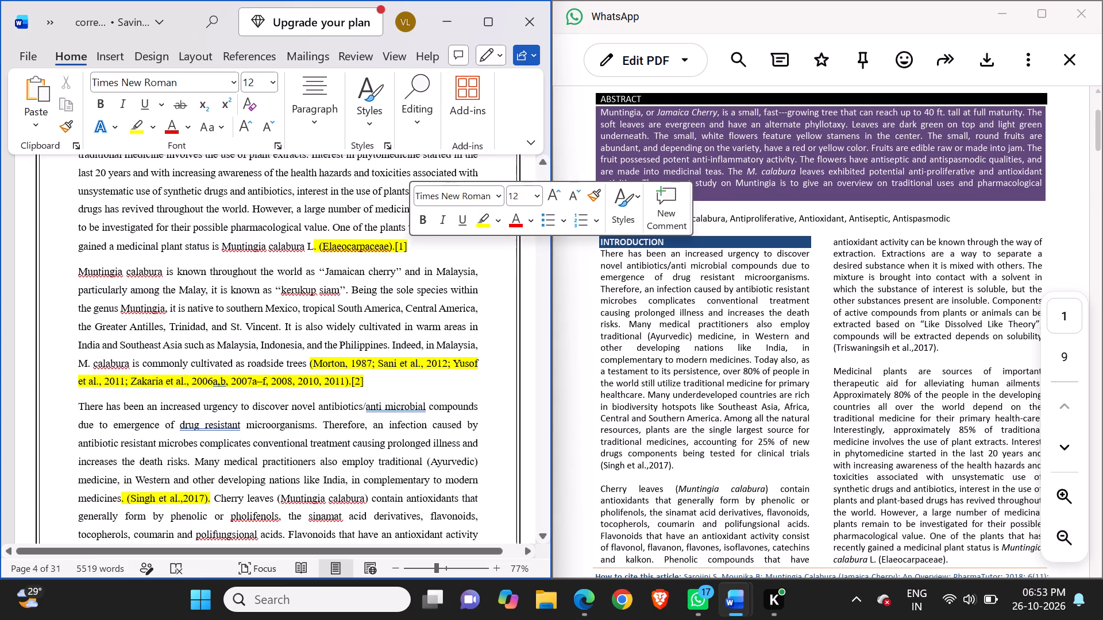
Review the rest of the Introduction against the source PDF, checking the text after the "(Triswaningsih et al.,2017)" citation for missing citations.
left_click(489, 304)
scroll(489, 304, "down", 7)
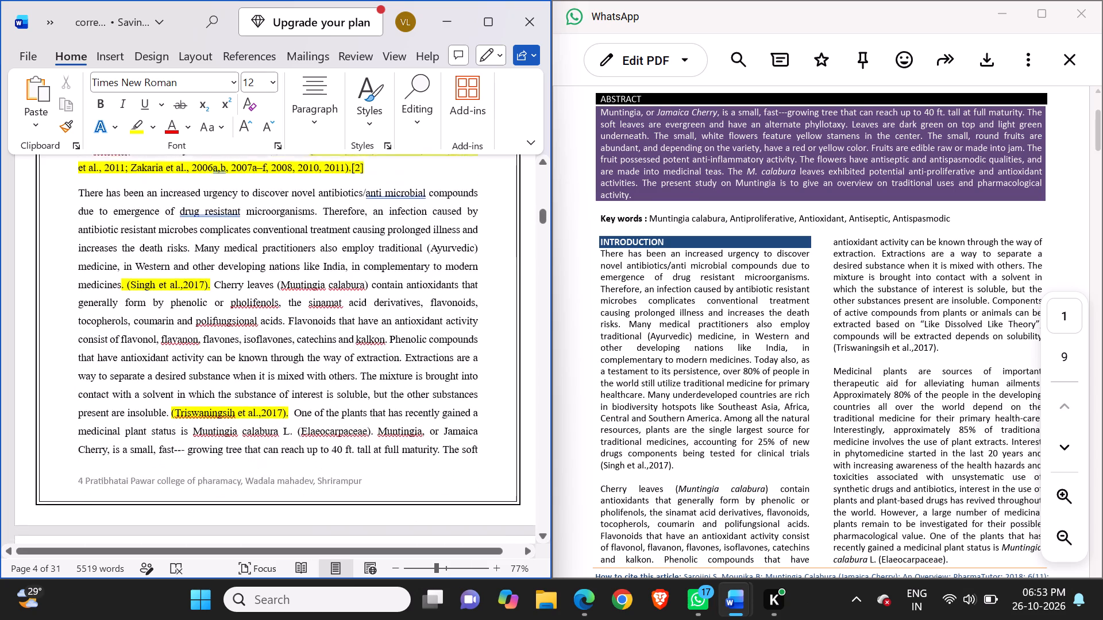
scroll(467, 291, "down", 2)
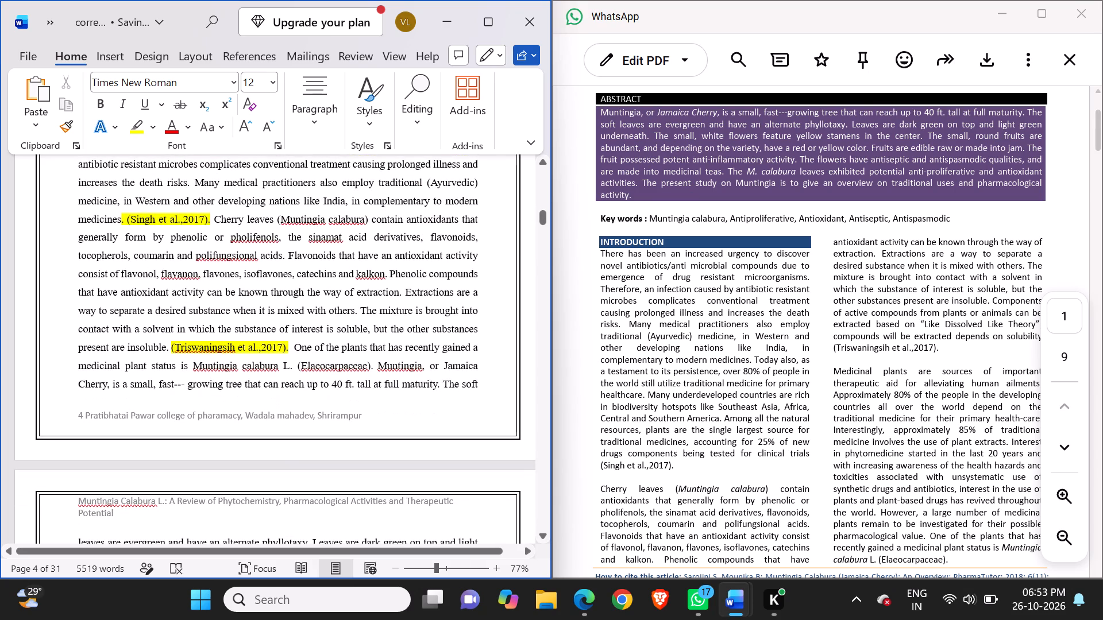
scroll(433, 272, "down", 1)
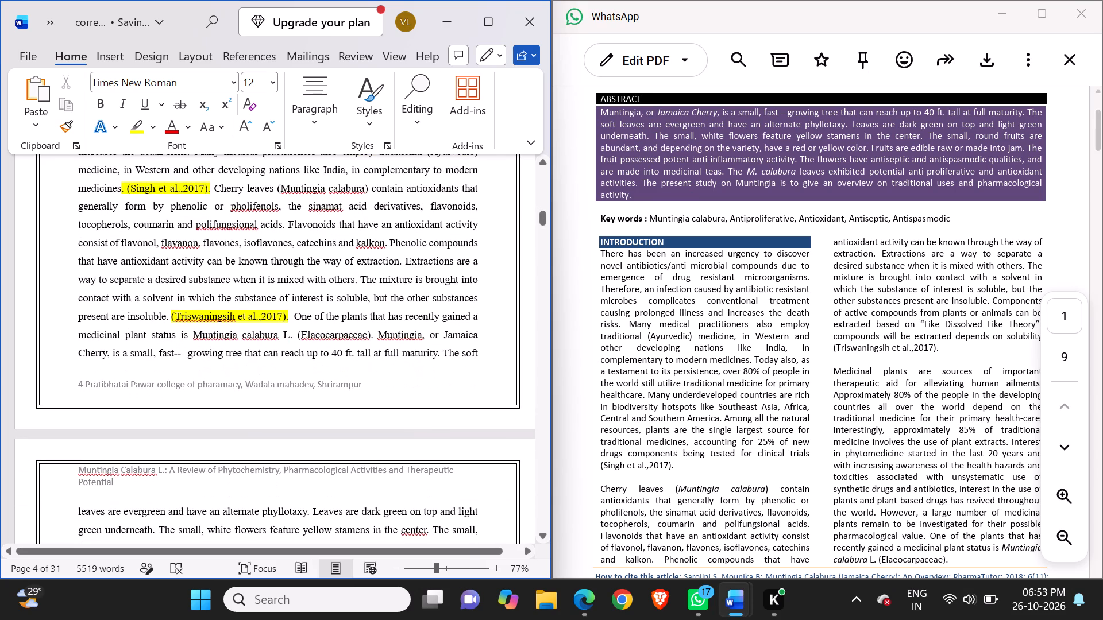
scroll(433, 272, "down", 3)
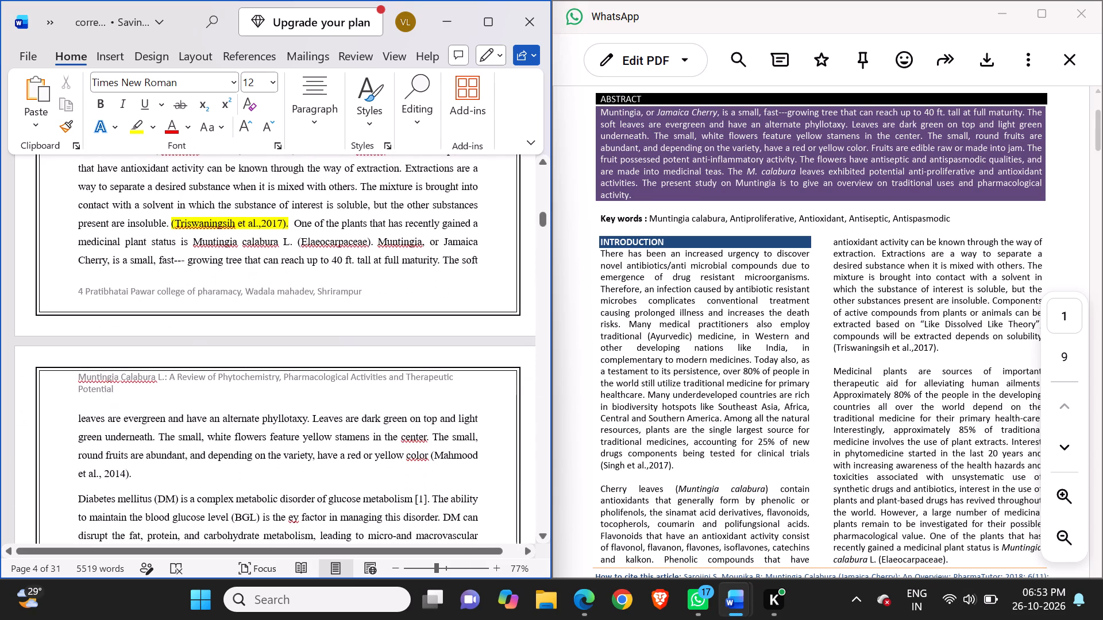
scroll(431, 270, "down", 5)
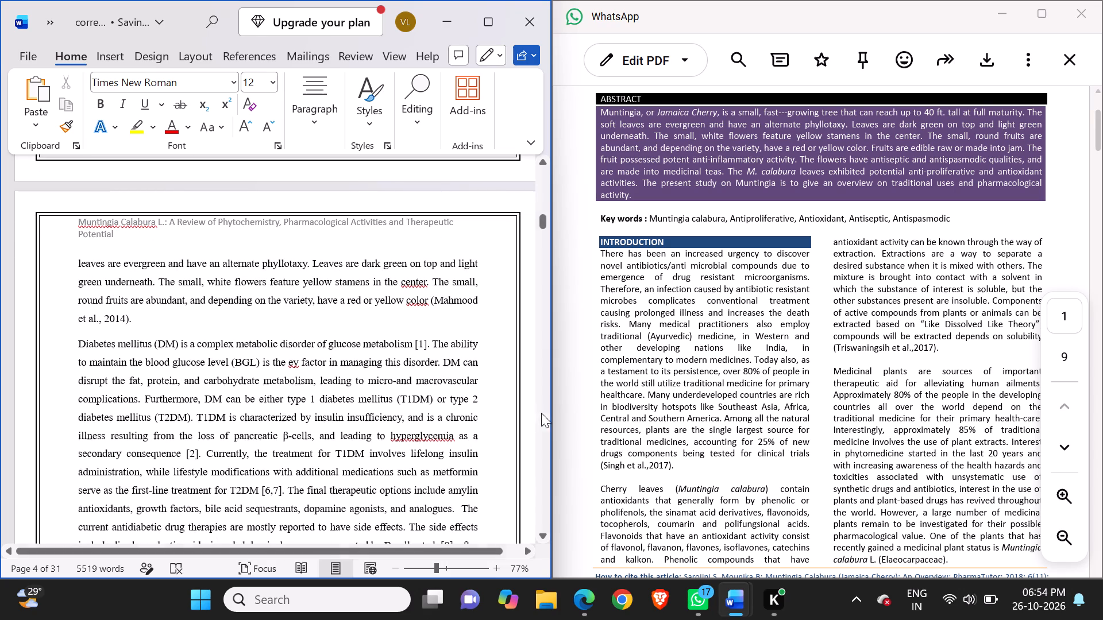
scroll(726, 451, "down", 2)
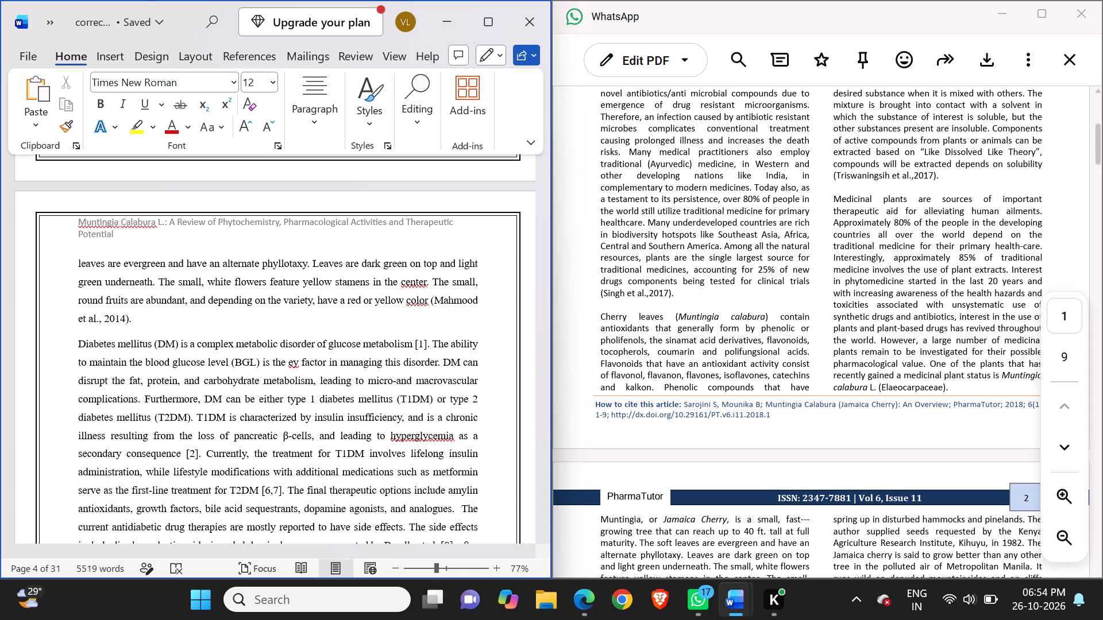
Highlight the citation "(Mahmood et al., 2014)." in yellow at the end of the paragraph describing the leaves, flowers and fruits.
scroll(914, 420, "down", 3)
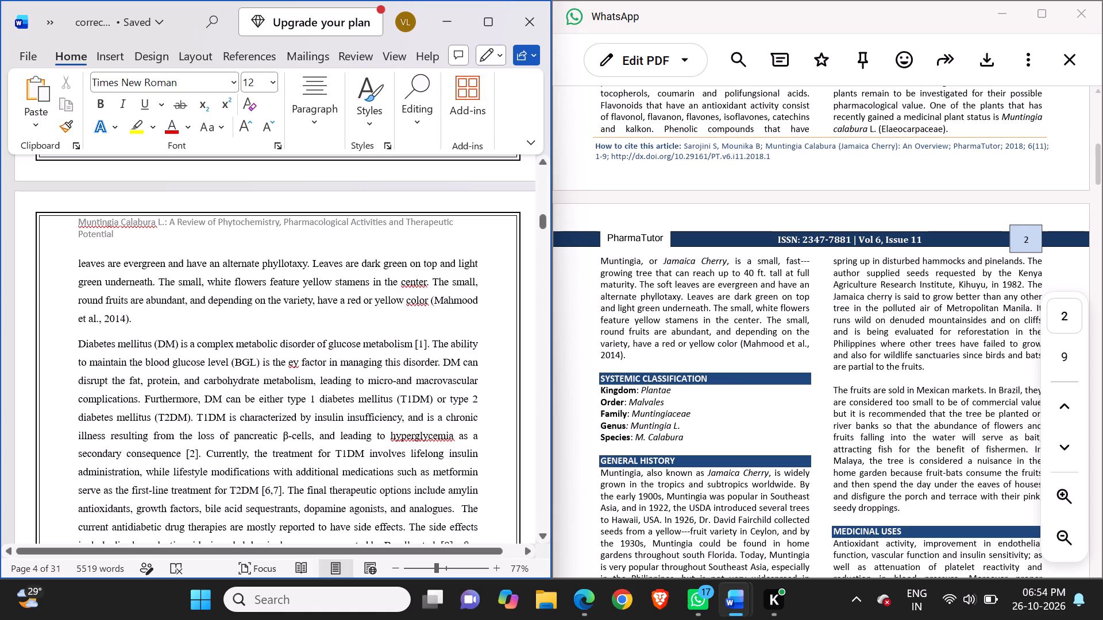
left_click_drag(427, 299, 486, 314)
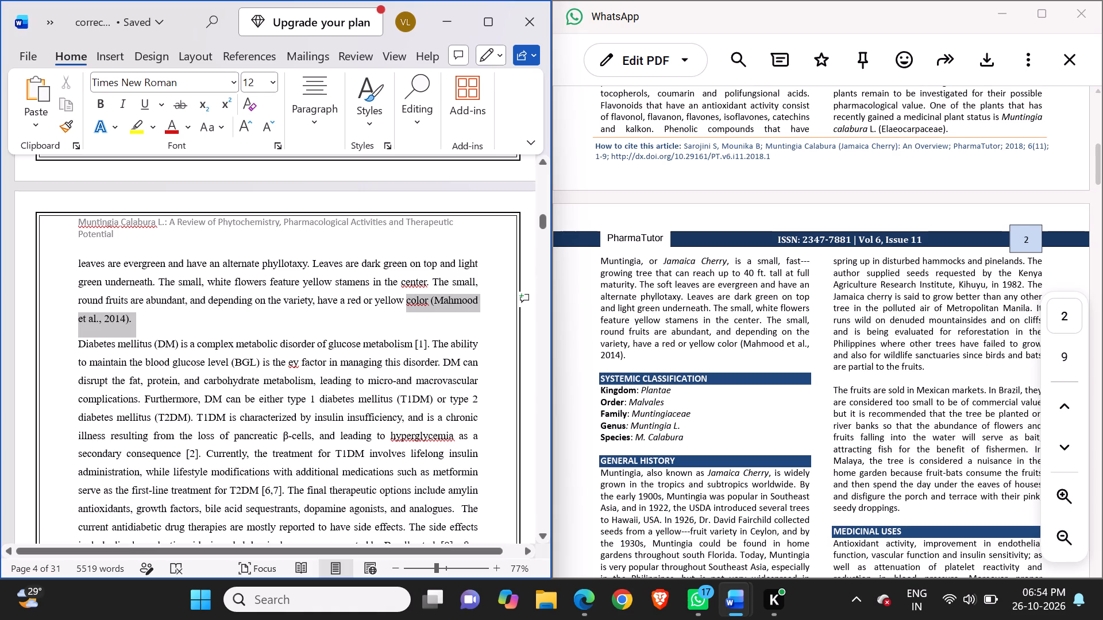
left_click_drag(486, 314, 406, 308)
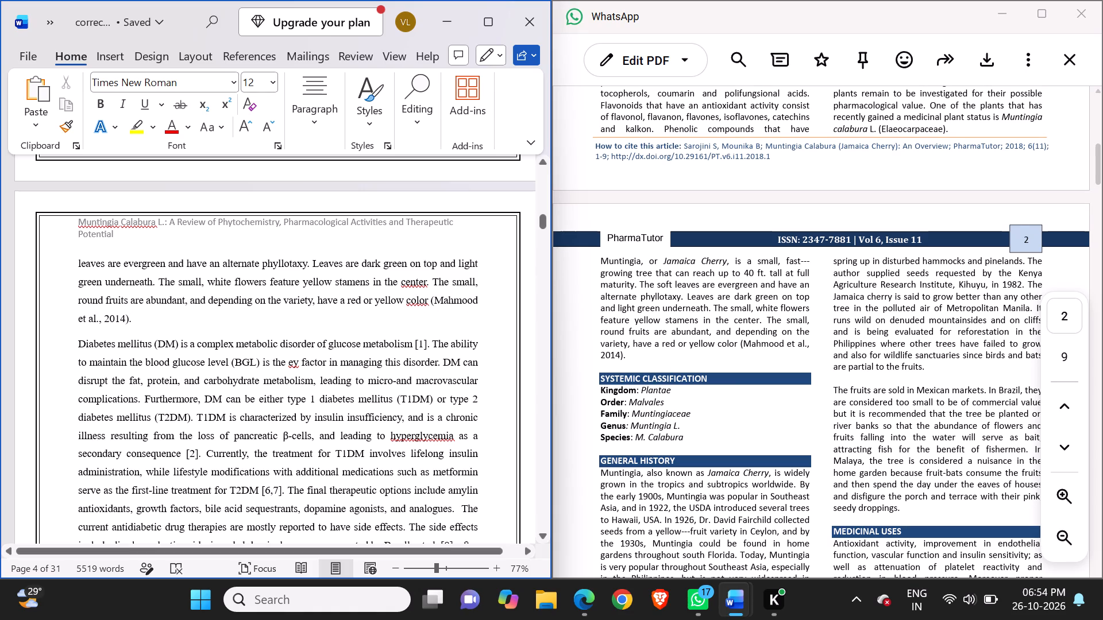
left_click_drag(430, 301, 468, 309)
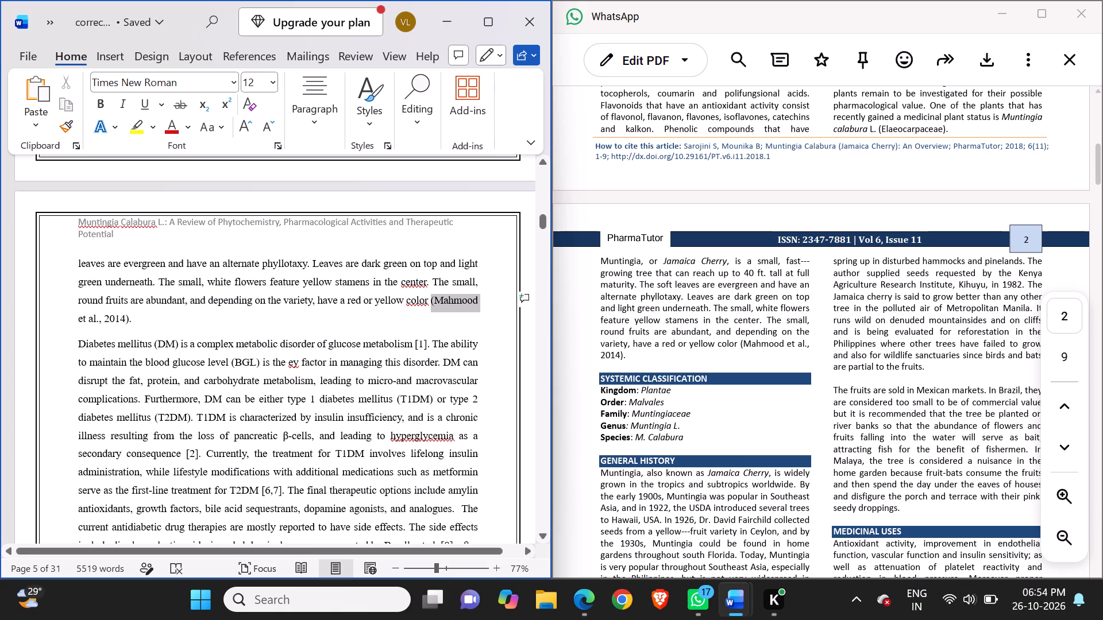
left_click_drag(468, 309, 473, 313)
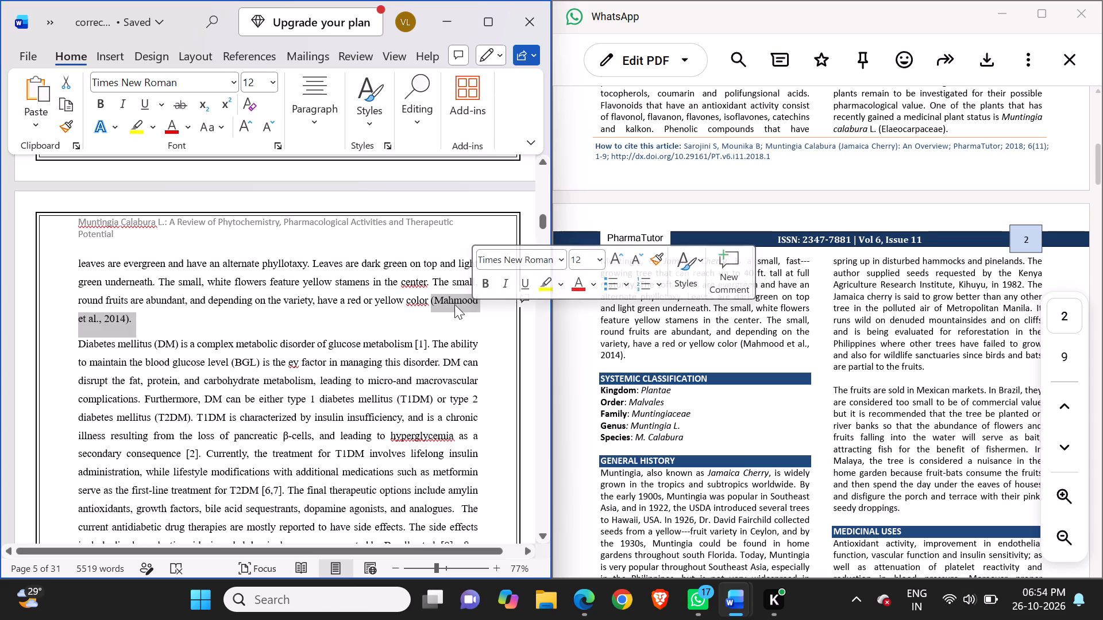
left_click(543, 285)
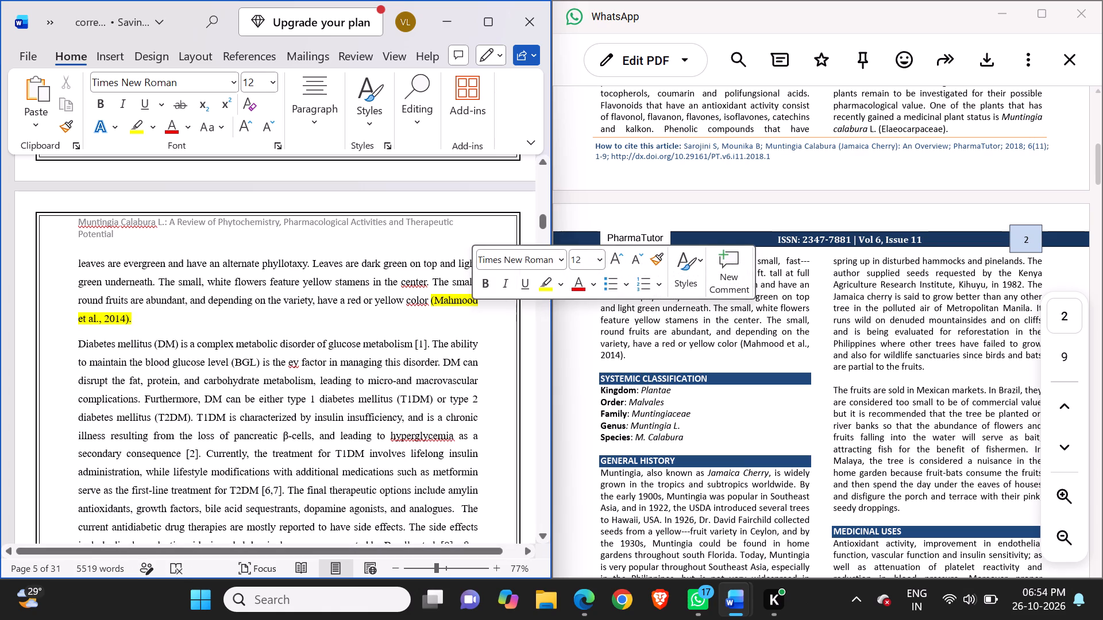
Examine the diabetes mellitus paragraph following the "(Mahmood et al., 2014)" citation for its reference citations.
scroll(385, 309, "down", 5)
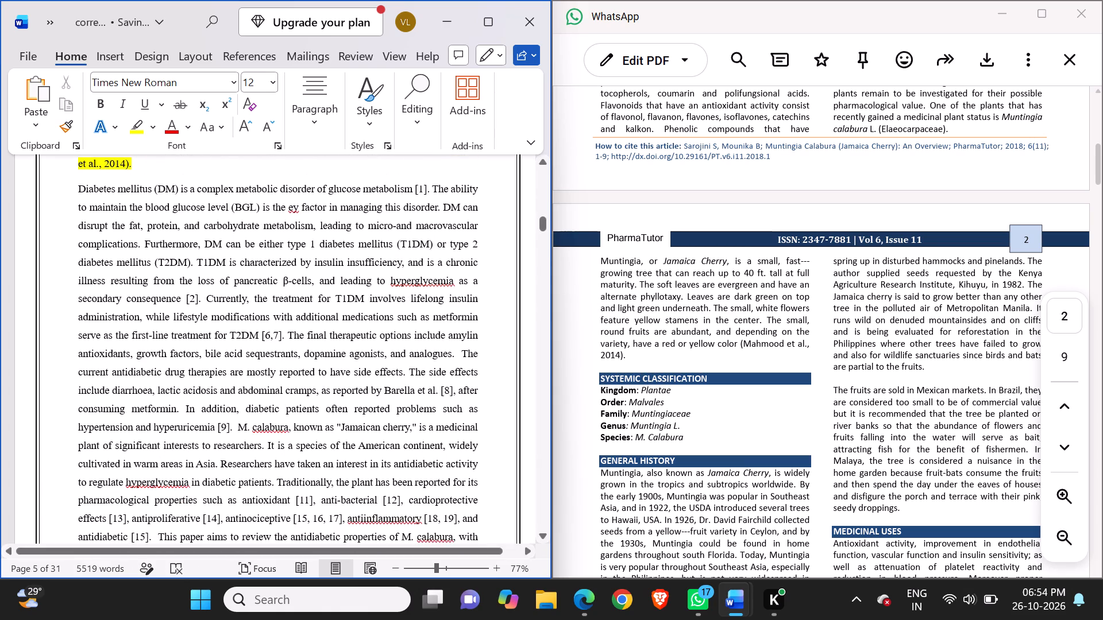
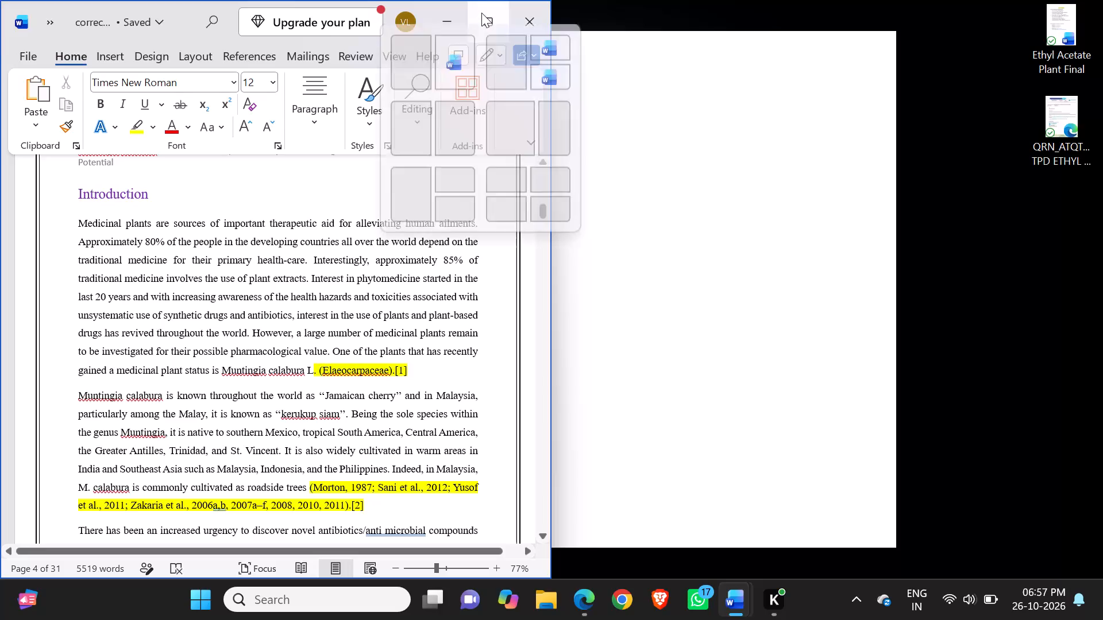
Maximize the "correction of life 1" document window so it fills the whole screen.
left_click(481, 13)
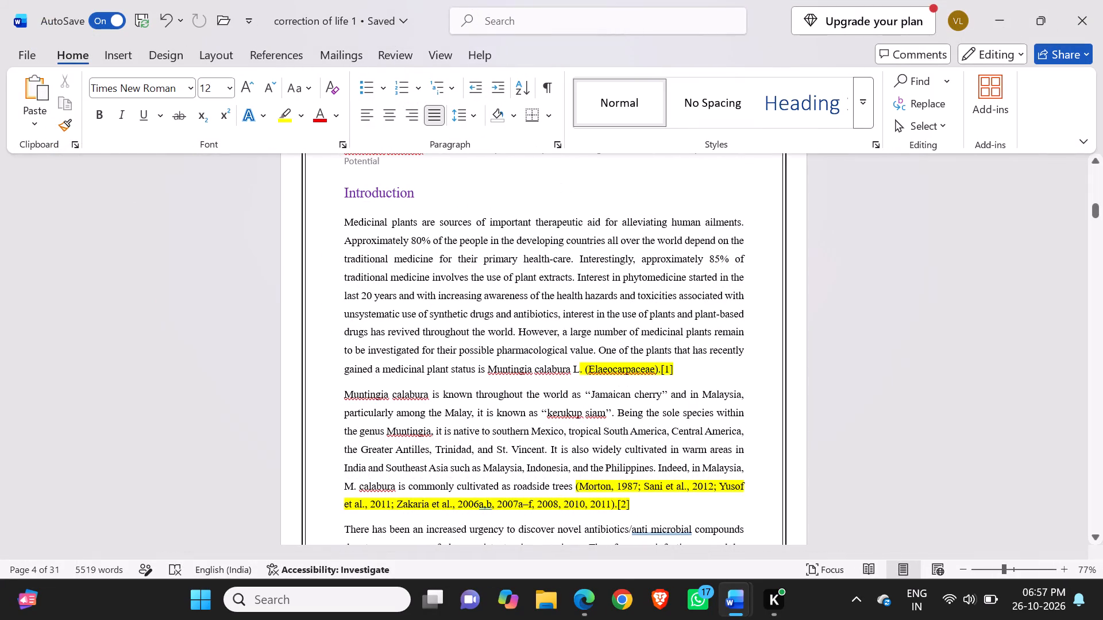